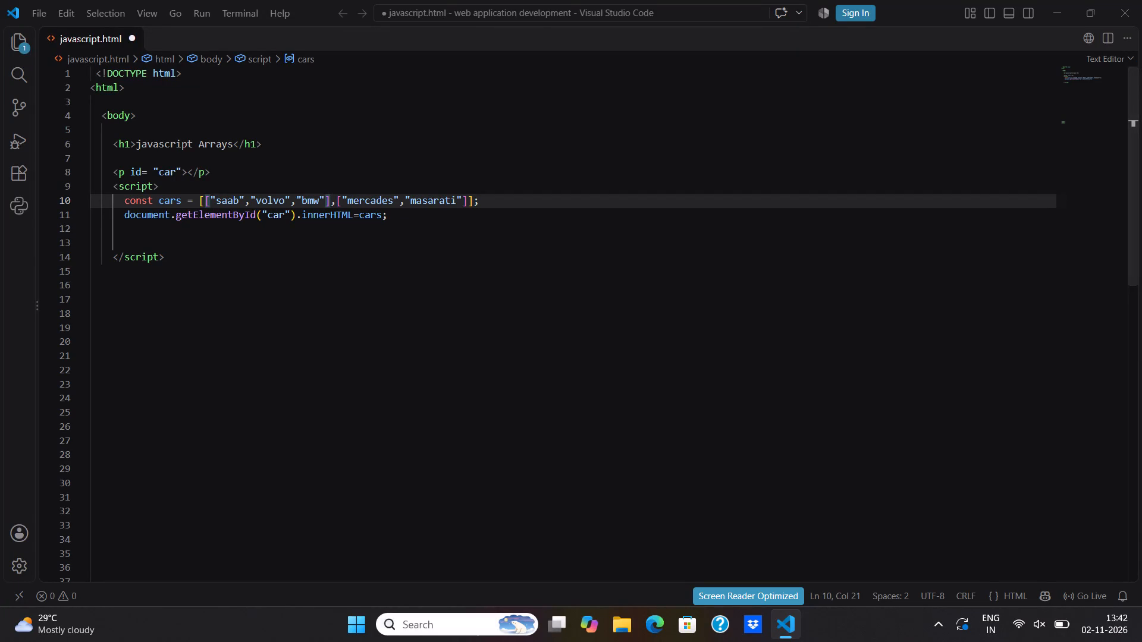
Switch to File Explorer and open the recent presentation Rank_of_Matrix_Normal_Form in PowerPoint.
left_click(622, 615)
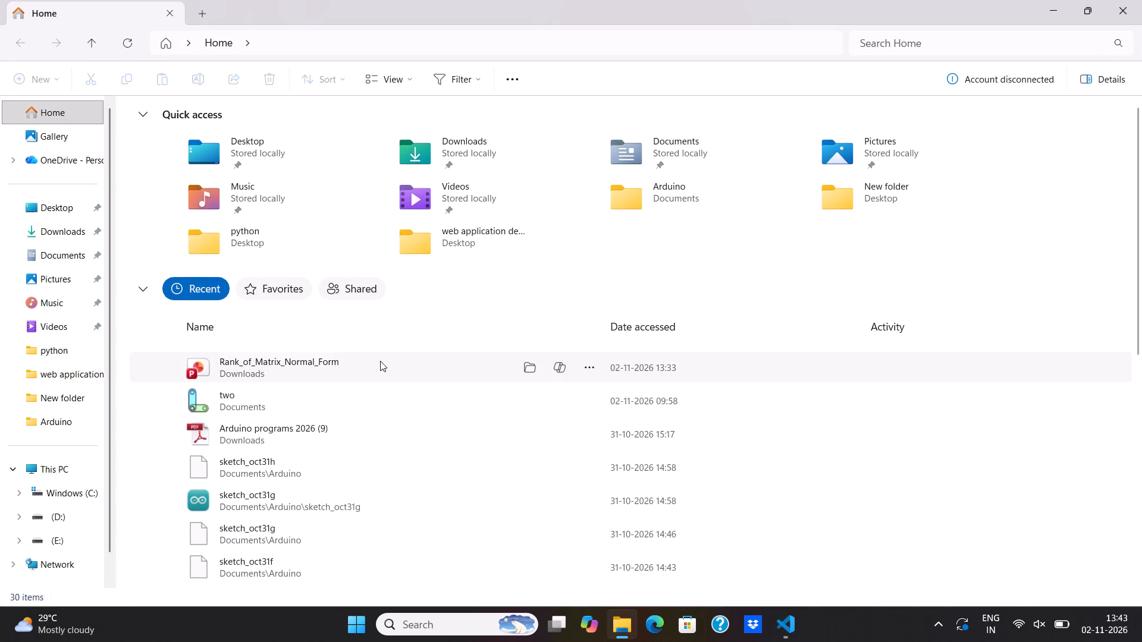
right_click(380, 361)
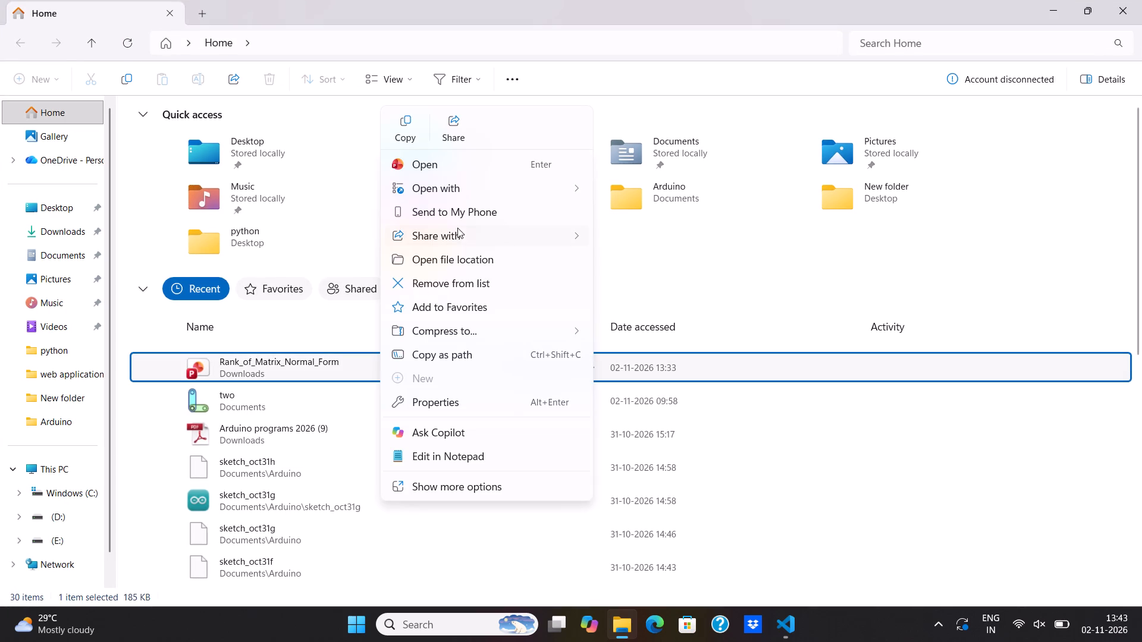
left_click(454, 173)
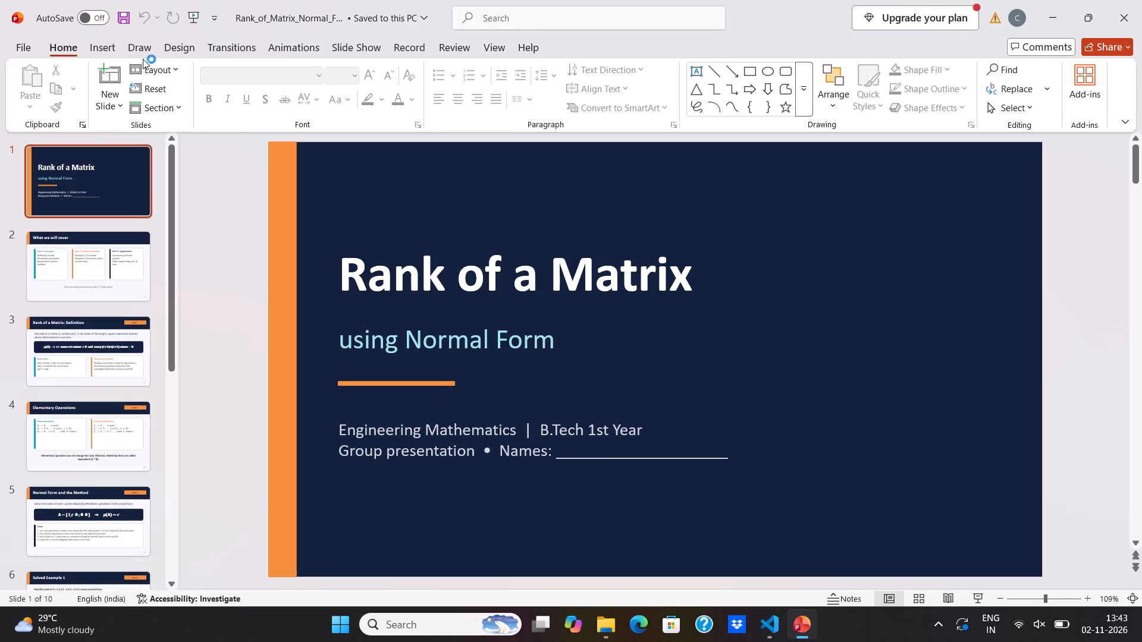
Open the Cameo camera insertion choices for the "Rank of a Matrix" title slide.
left_click(109, 44)
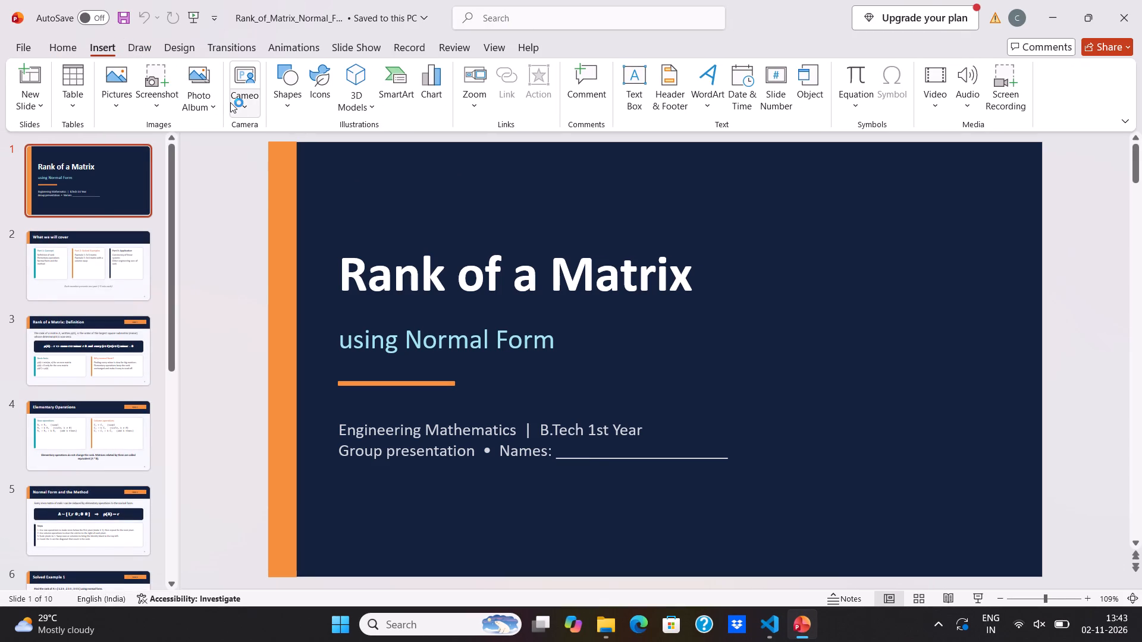
left_click(230, 102)
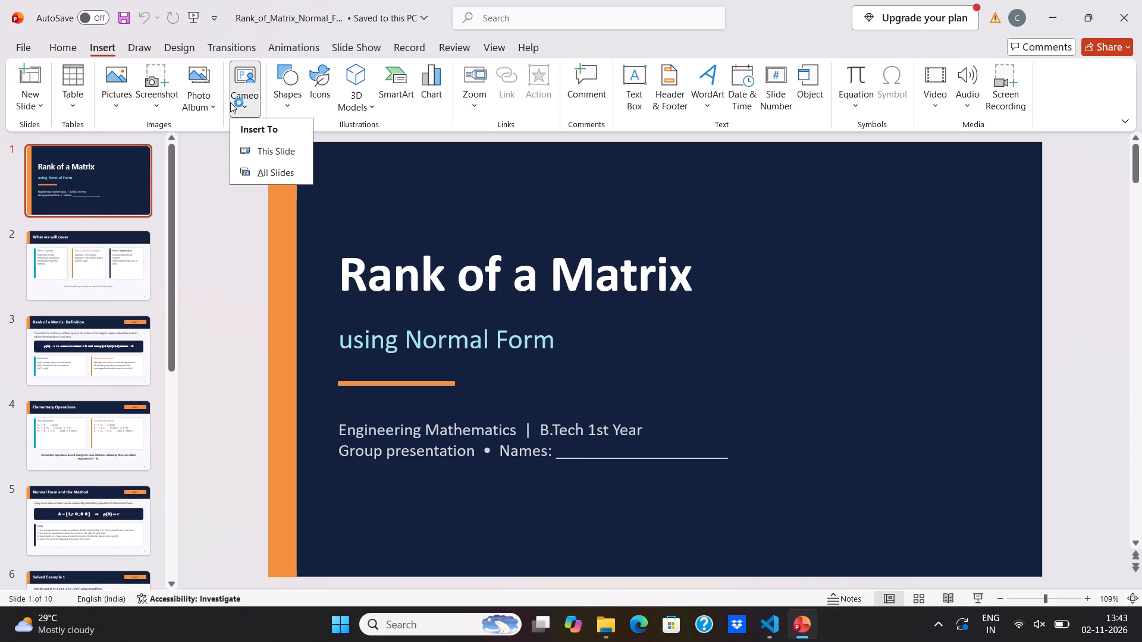
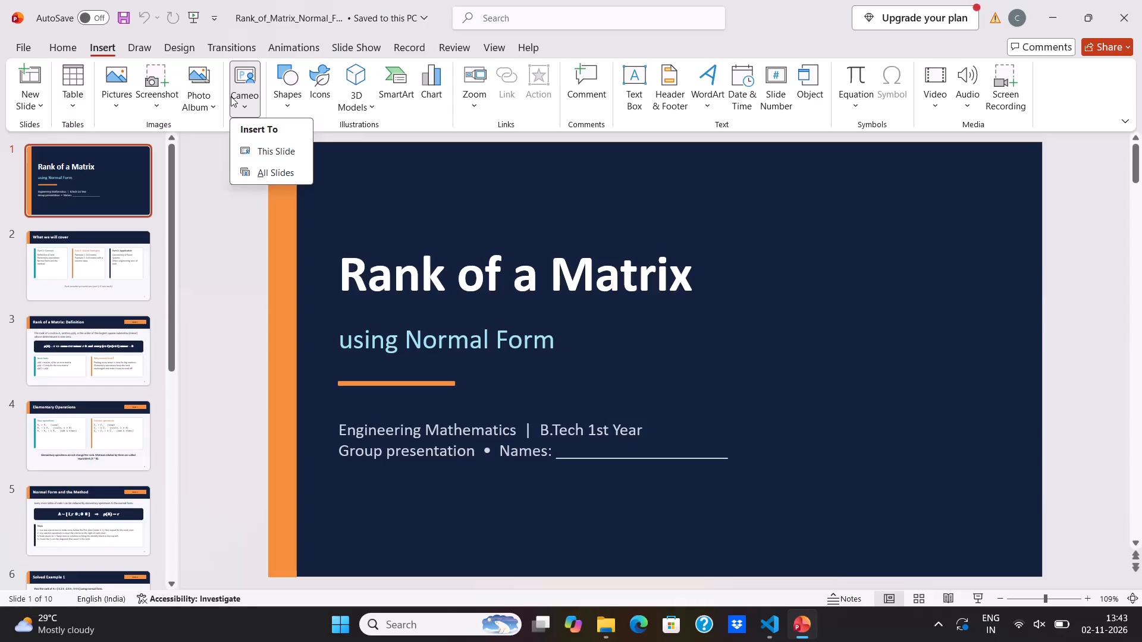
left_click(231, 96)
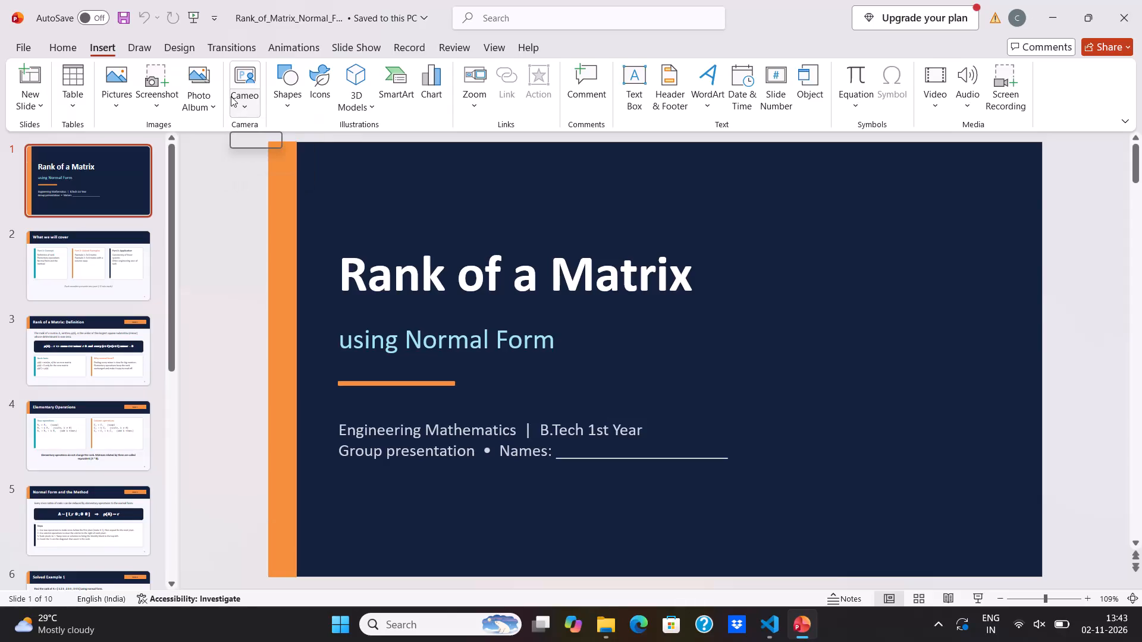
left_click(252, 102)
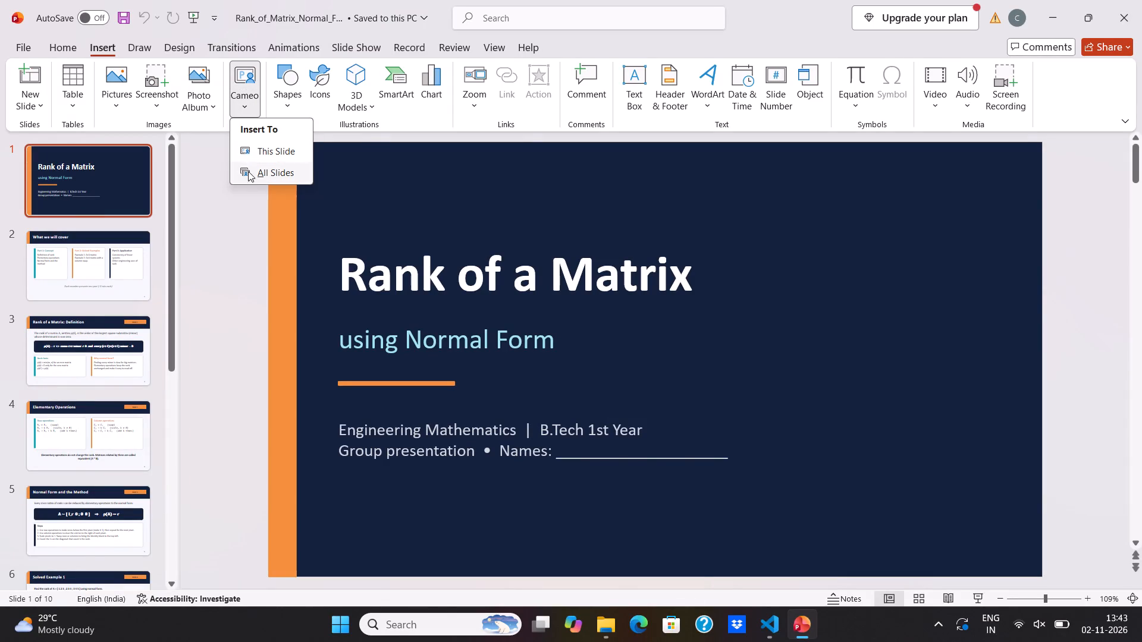
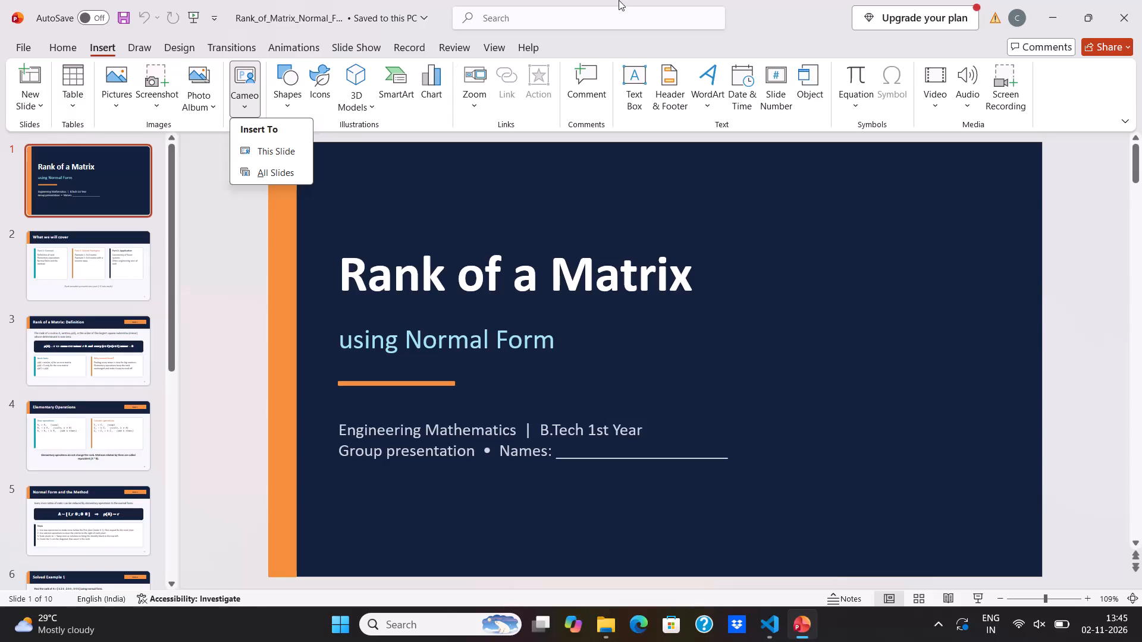
Close the presentation and reopen Rank_of_Matrix_Normal_Form from the recent files in File Explorer.
left_click(1127, 11)
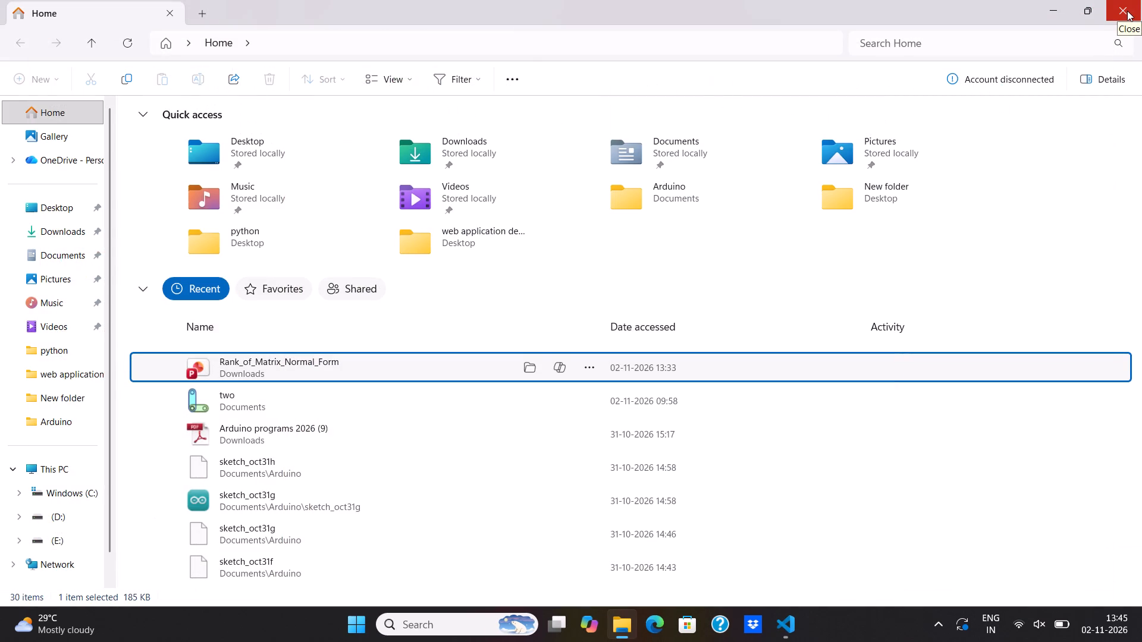
right_click(485, 364)
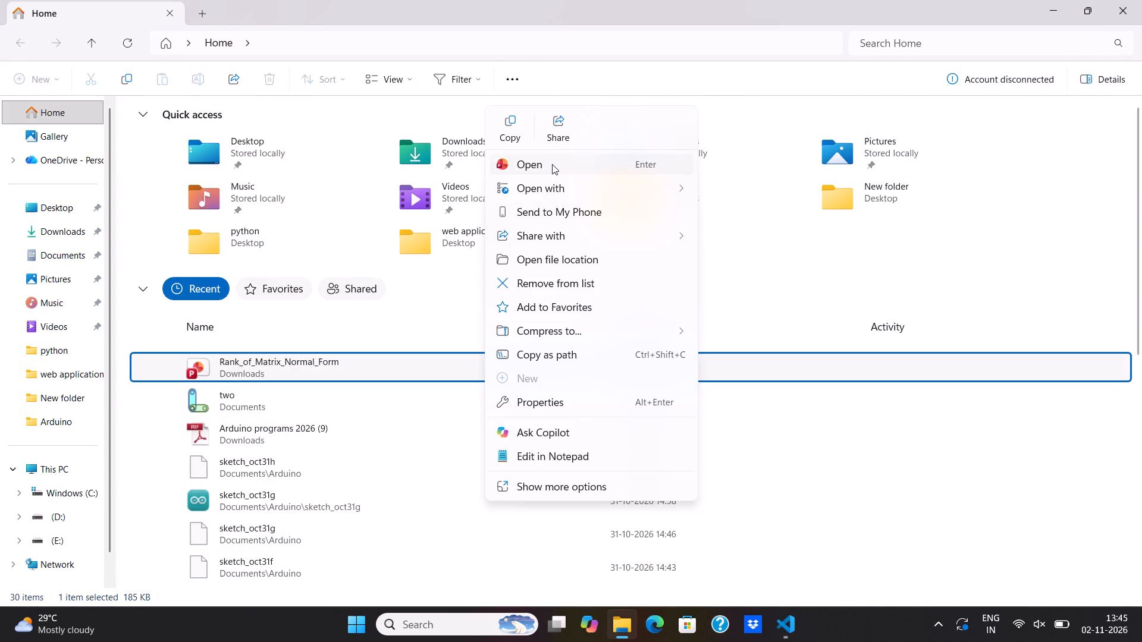
left_click(552, 164)
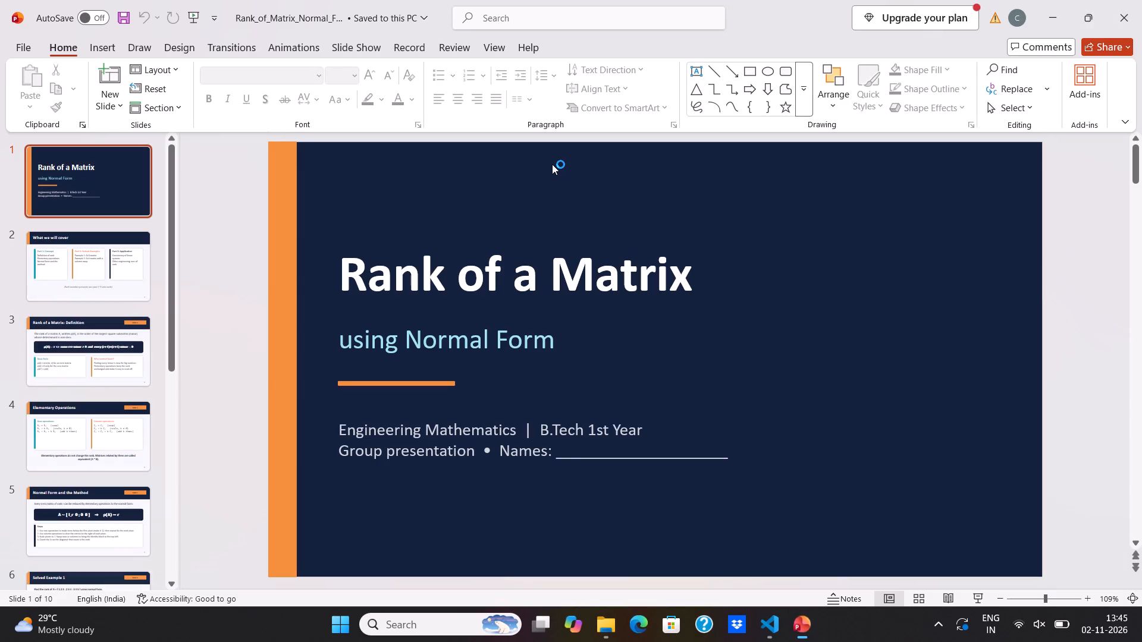
Insert a Cameo camera feed on the title slide only.
left_click(111, 43)
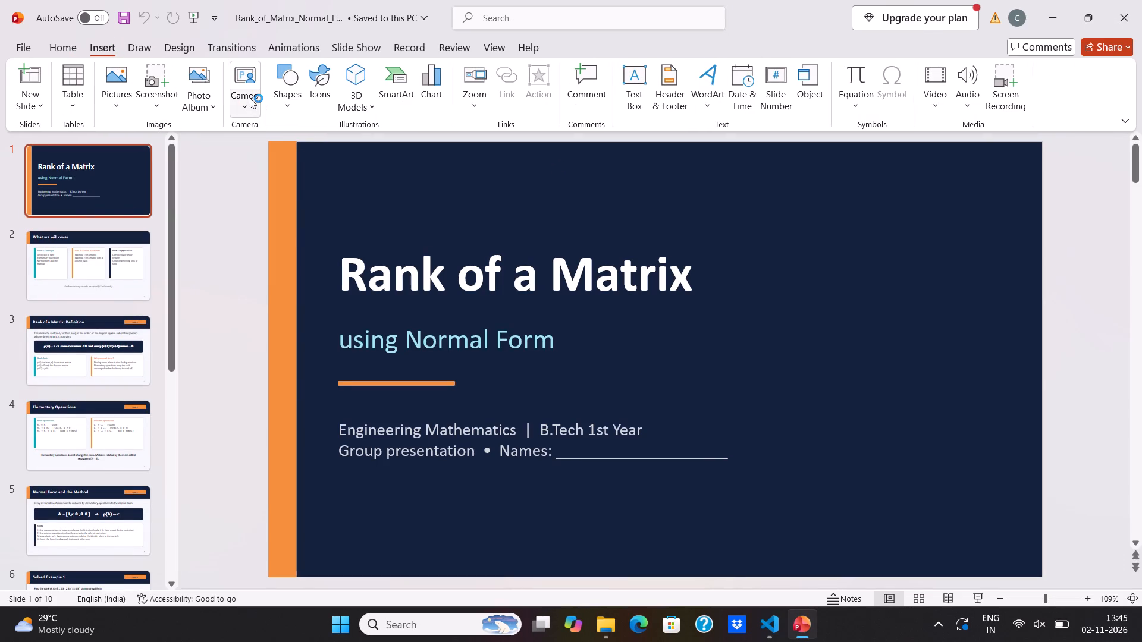
left_click(250, 98)
left_click(247, 152)
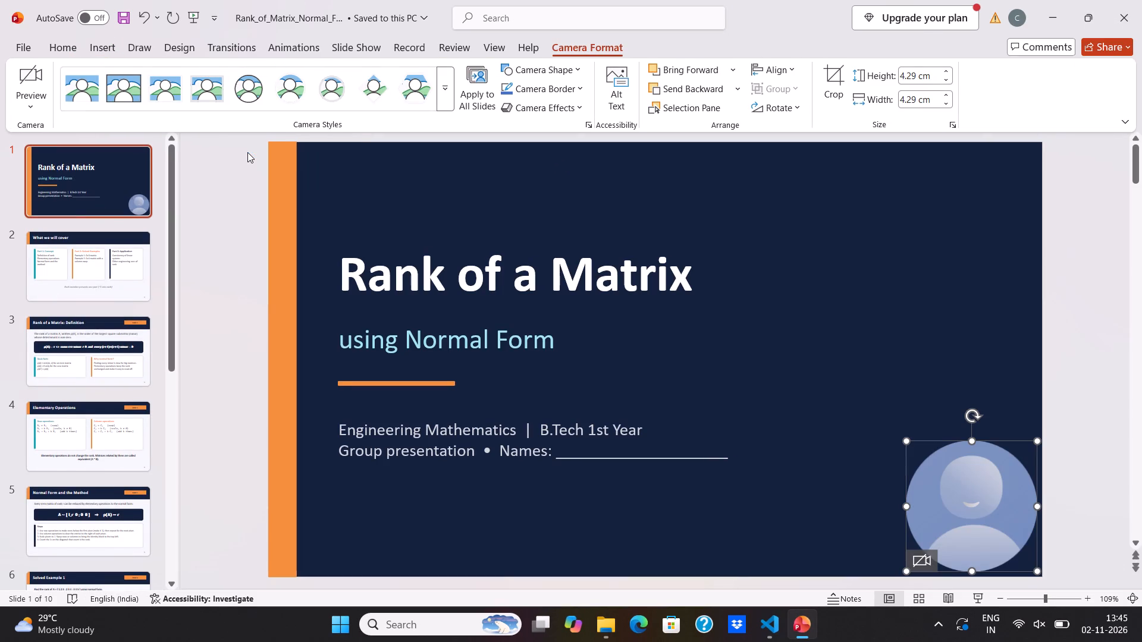
Apply the first, plain rectangular camera style to the camera feed on the title slide.
left_click(79, 75)
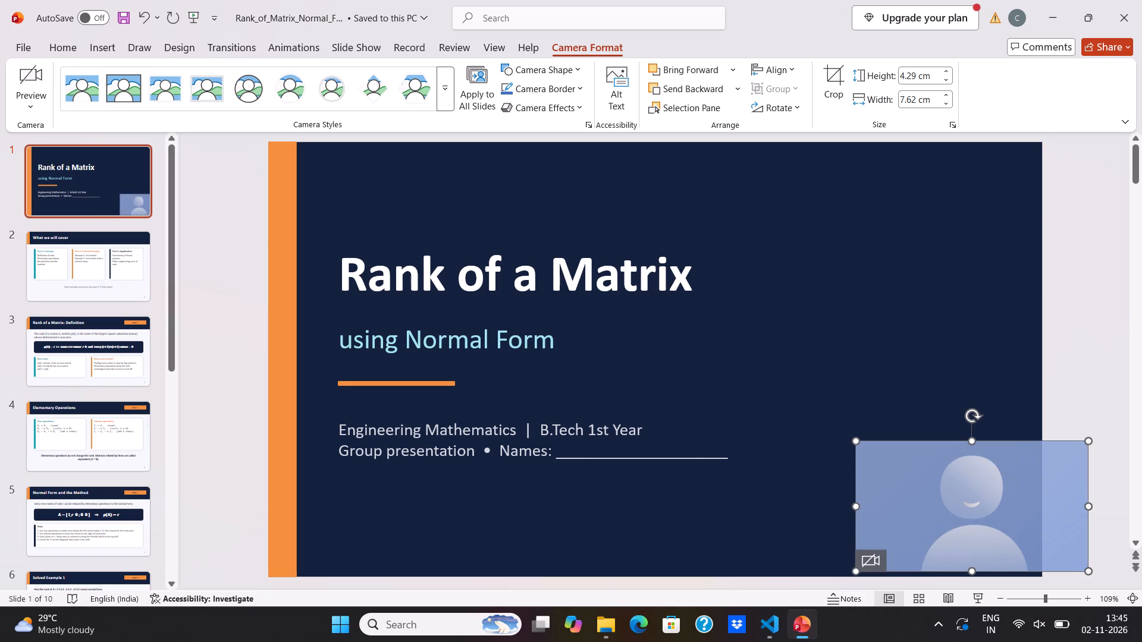
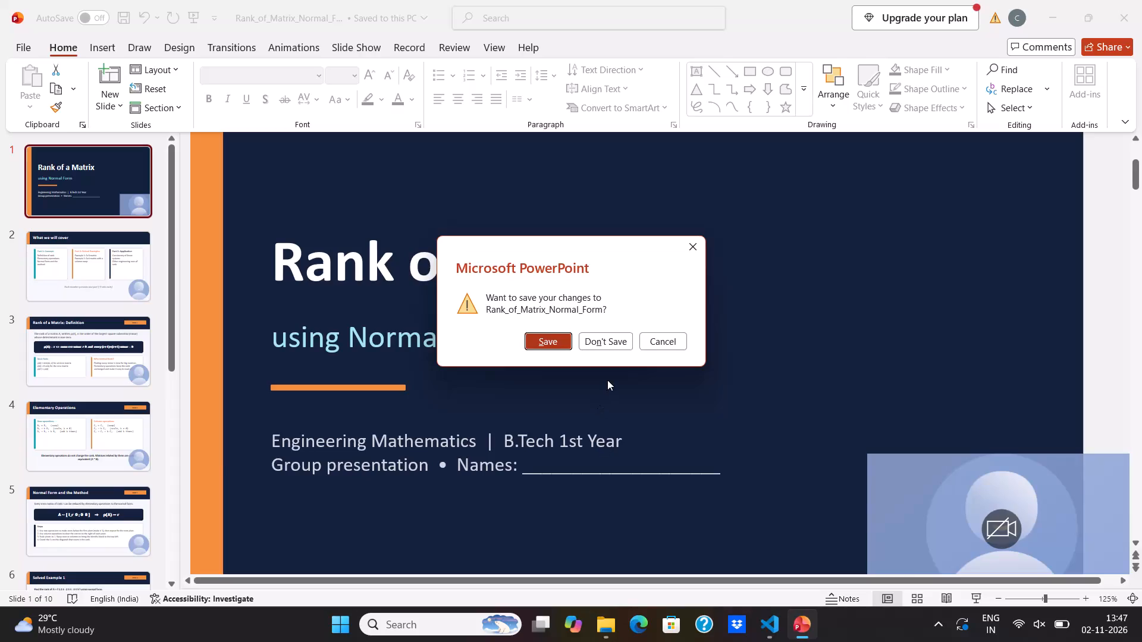
Close the presentation without saving changes and reopen Rank_of_Matrix_Normal_Form from the recent files in File Explorer.
left_click(603, 333)
right_click(444, 365)
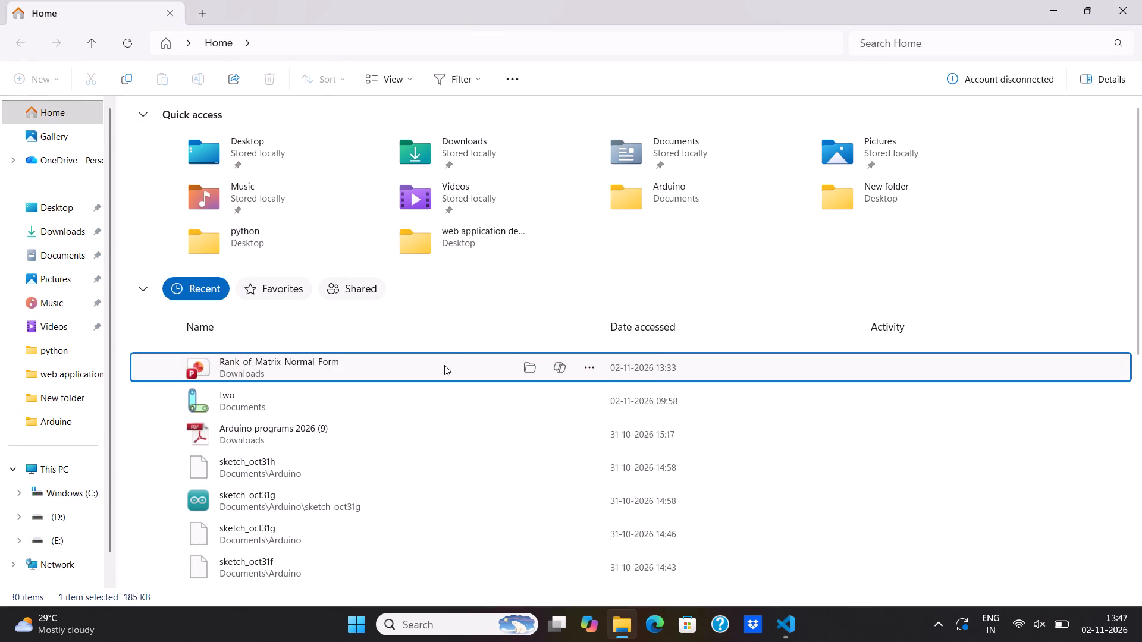
double_click(478, 176)
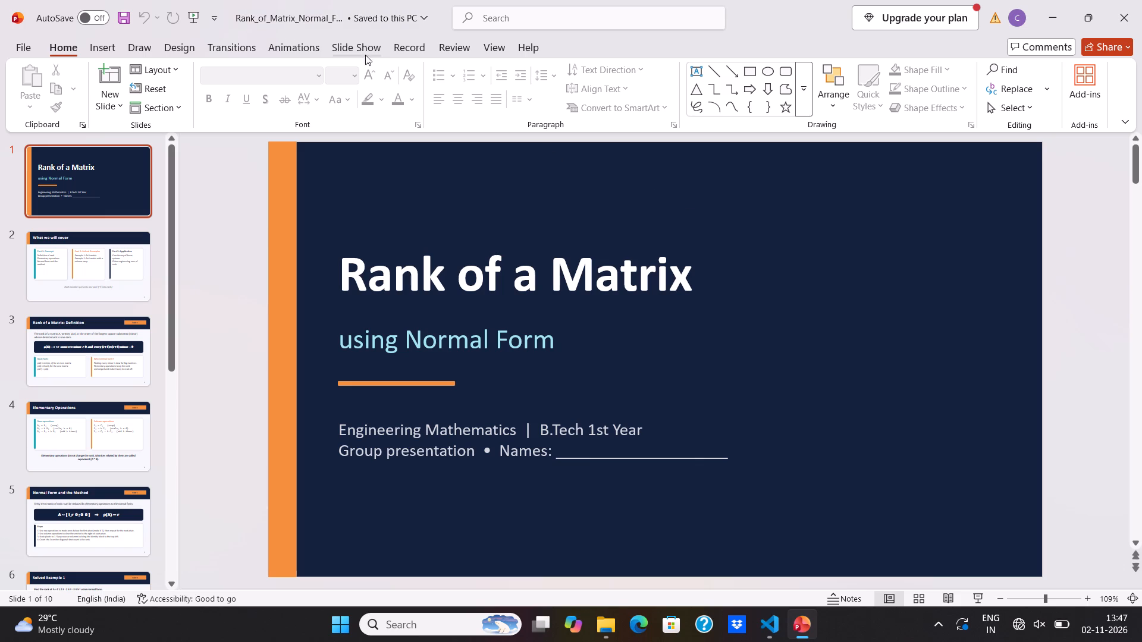
Insert a Cameo camera feed on all slides of the presentation.
left_click(407, 49)
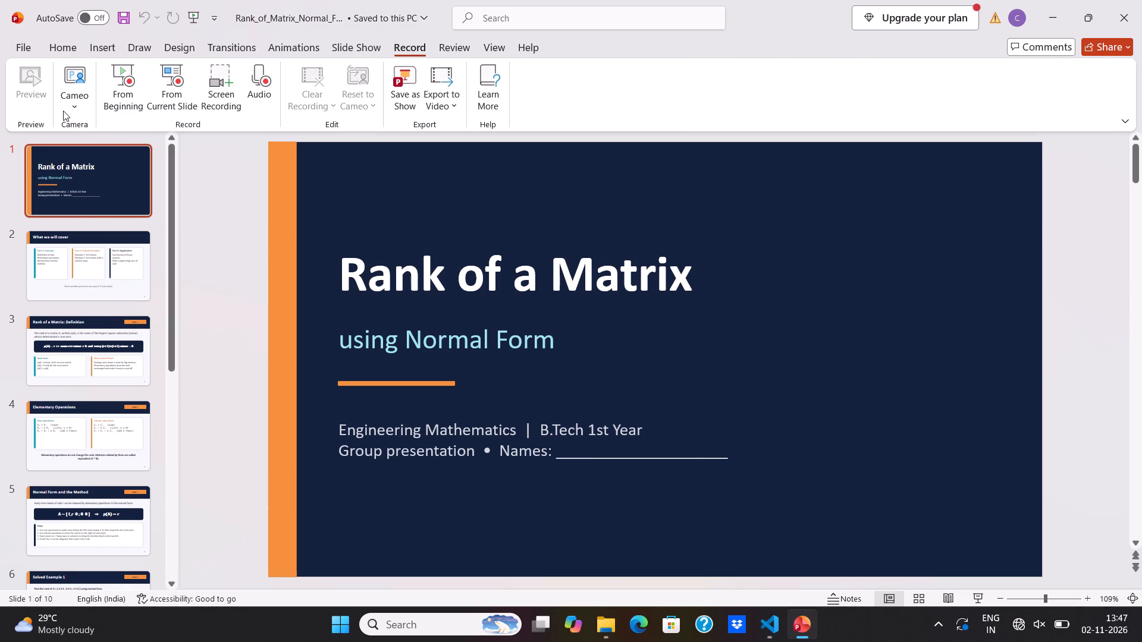
left_click(67, 108)
left_click(93, 172)
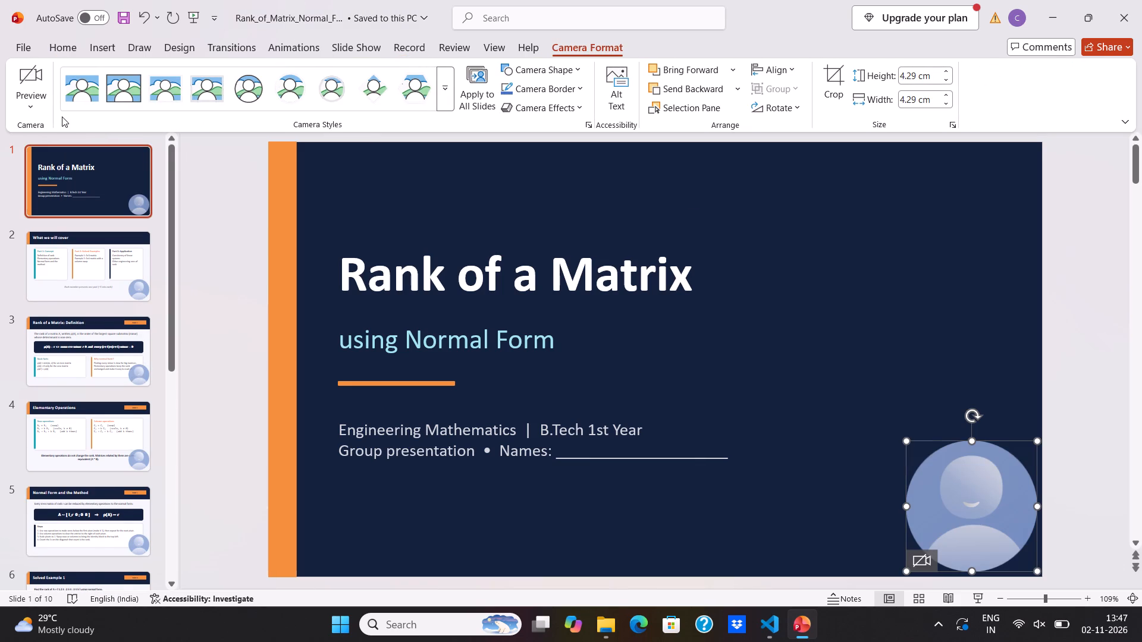
Apply the first, plain rectangular camera style to the camera feed on the title slide.
left_click(73, 91)
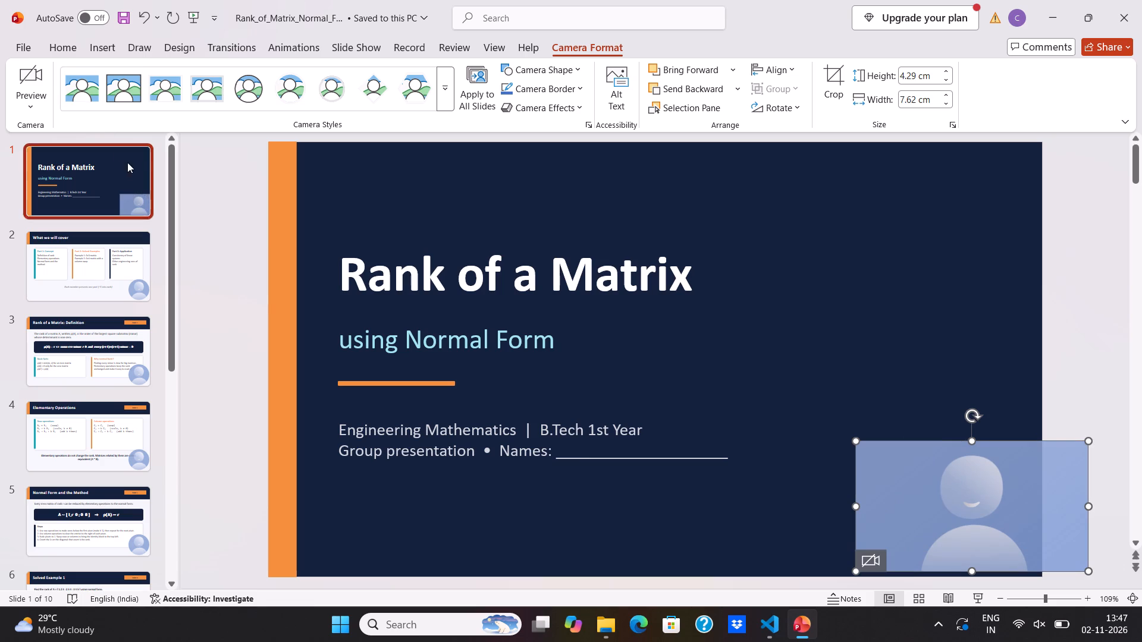
Turn on the live camera preview in the title slide's camera feed.
left_click(862, 551)
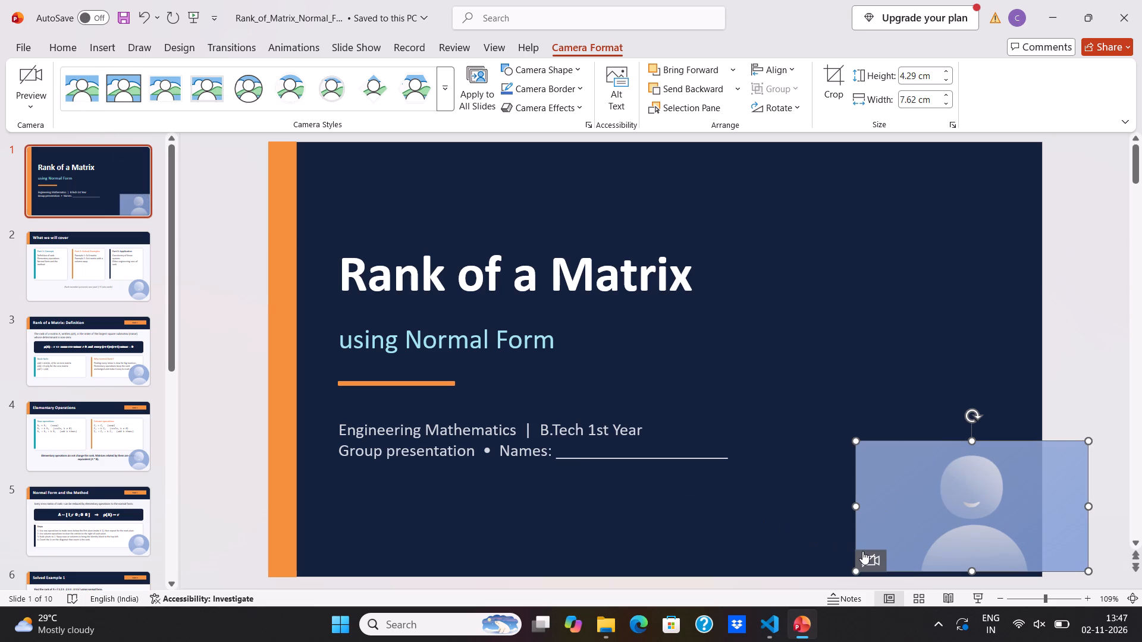
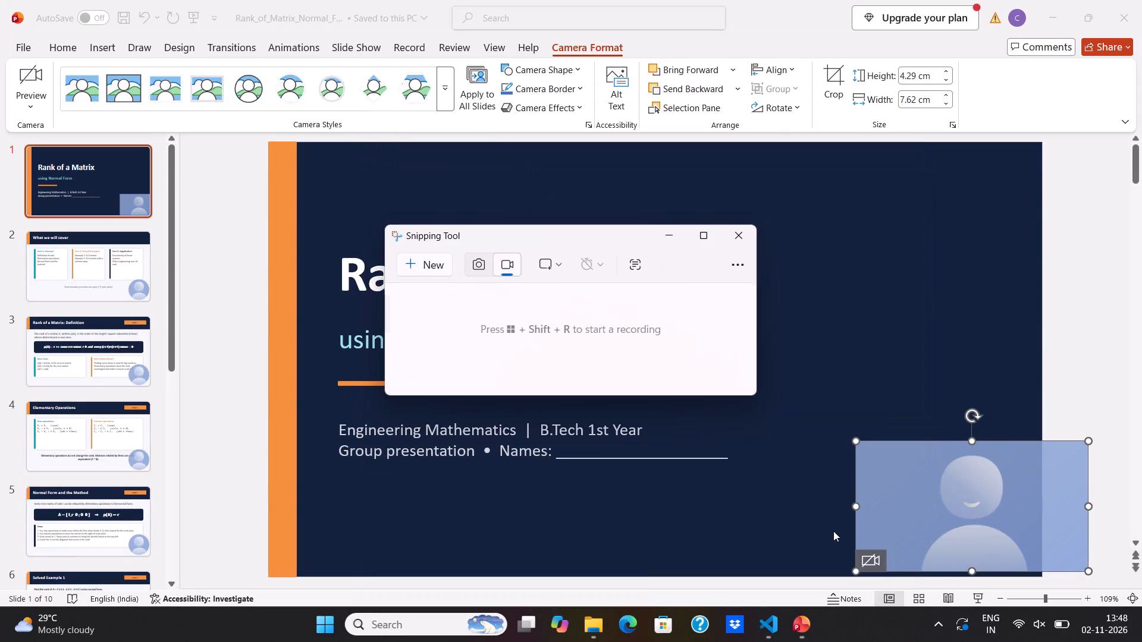
Start a Snipping Tool video recording of the PowerPoint window, using the Window capture area.
left_click(677, 273)
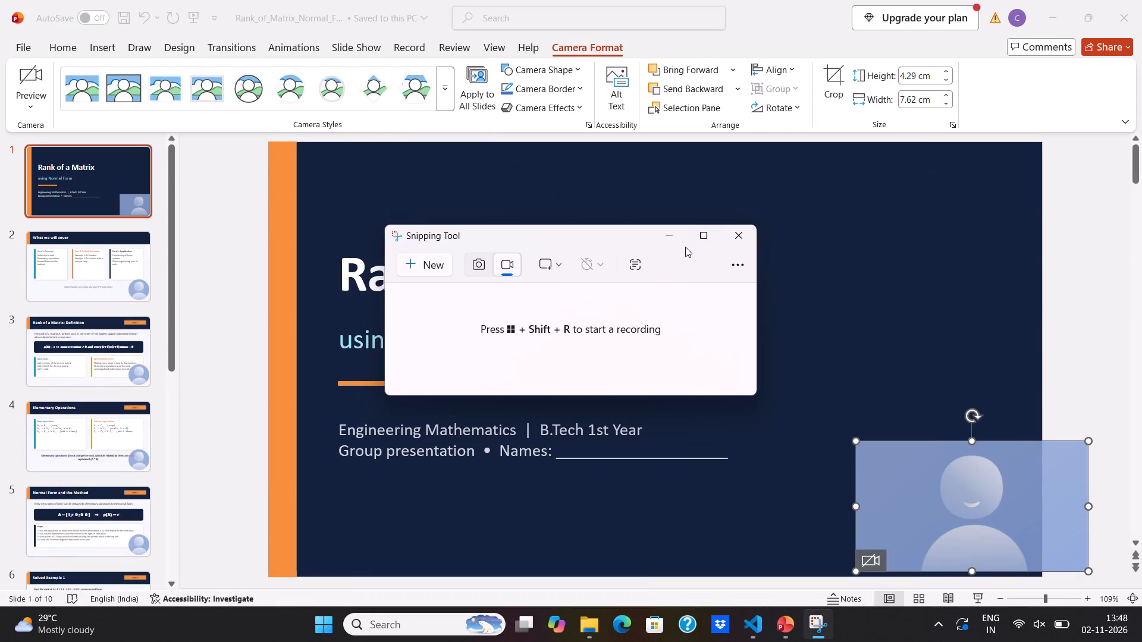
key("shift+super+r")
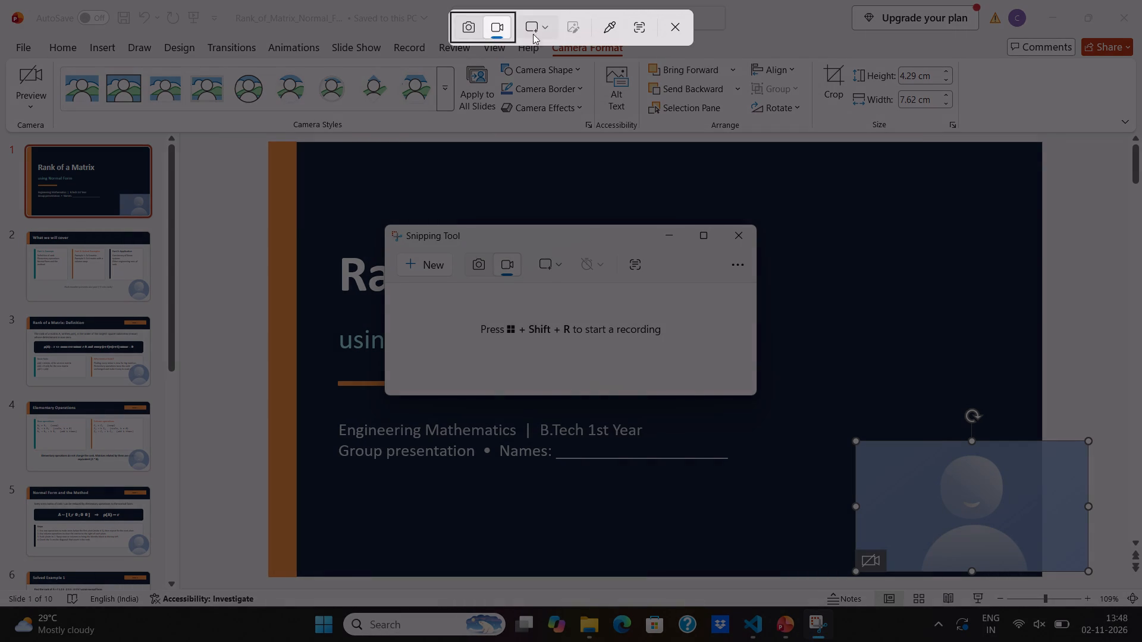
left_click(497, 28)
left_click(497, 28)
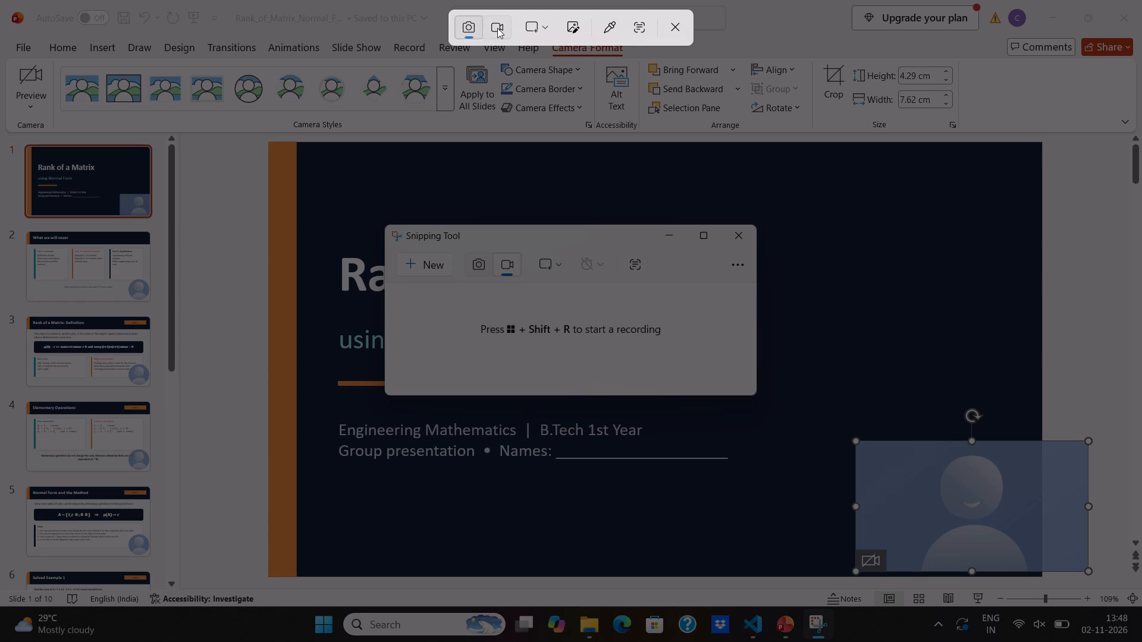
left_click(528, 21)
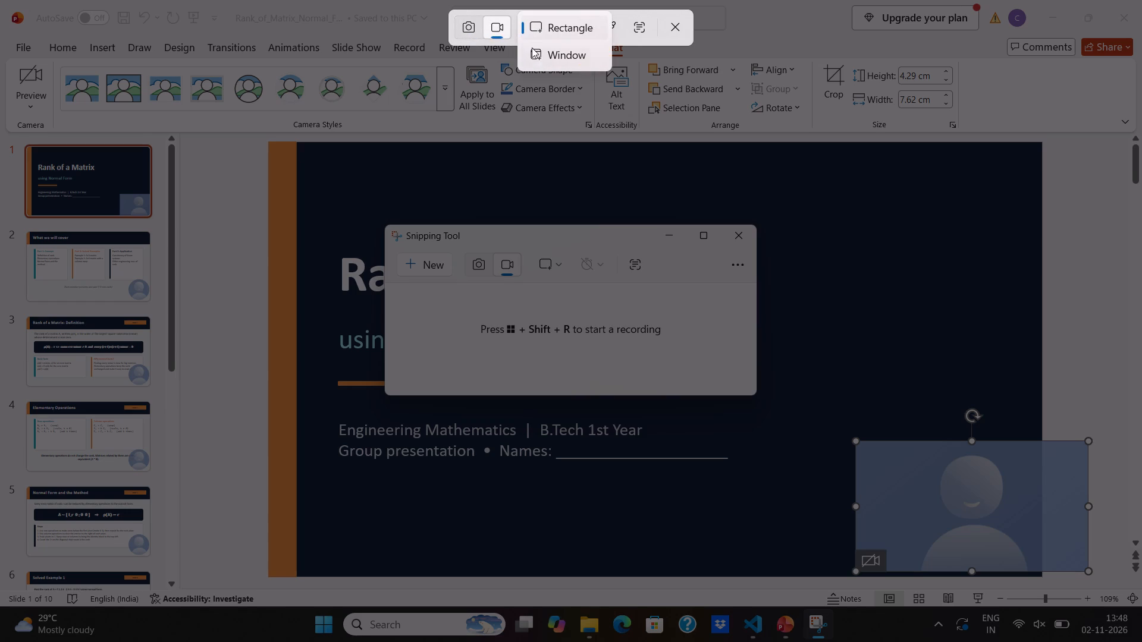
left_click(534, 52)
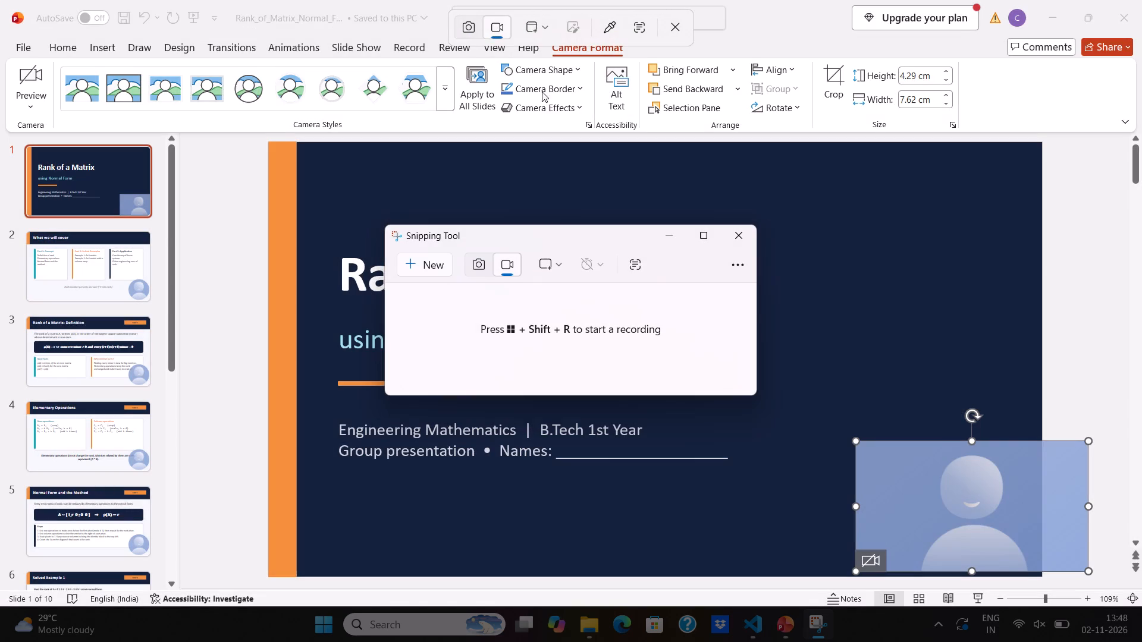
left_click(547, 102)
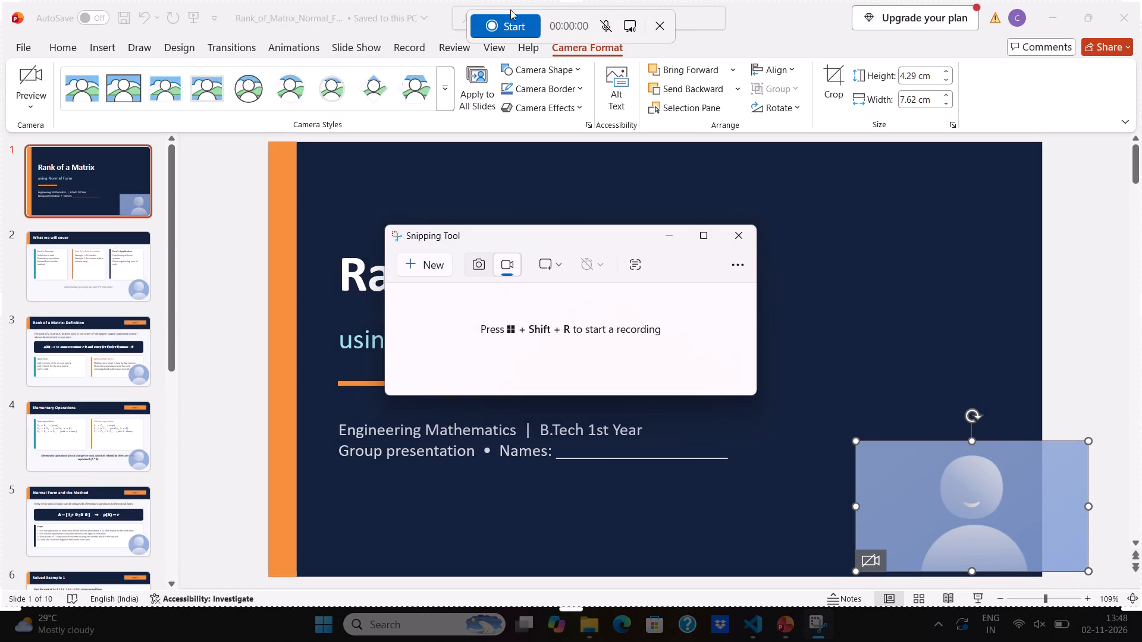
left_click(513, 16)
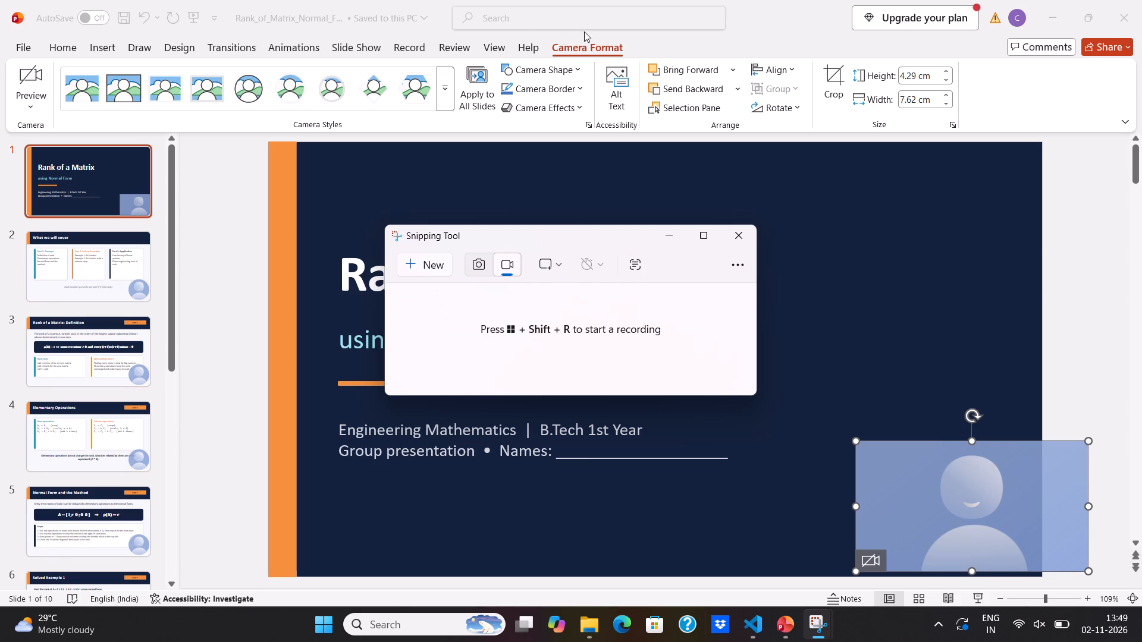
left_click(589, 27)
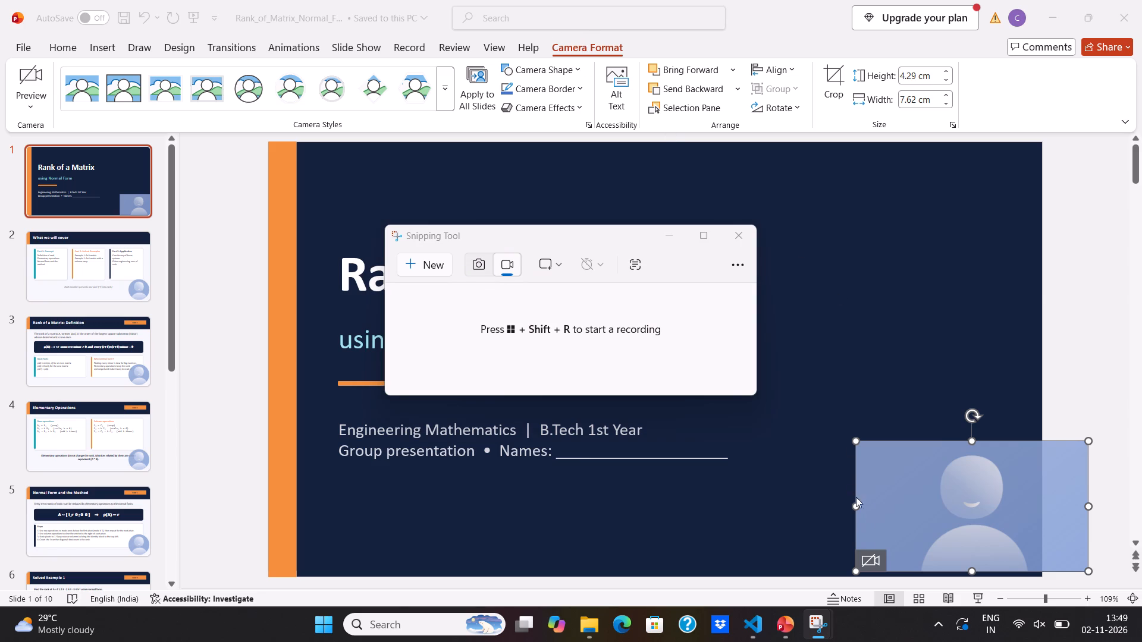
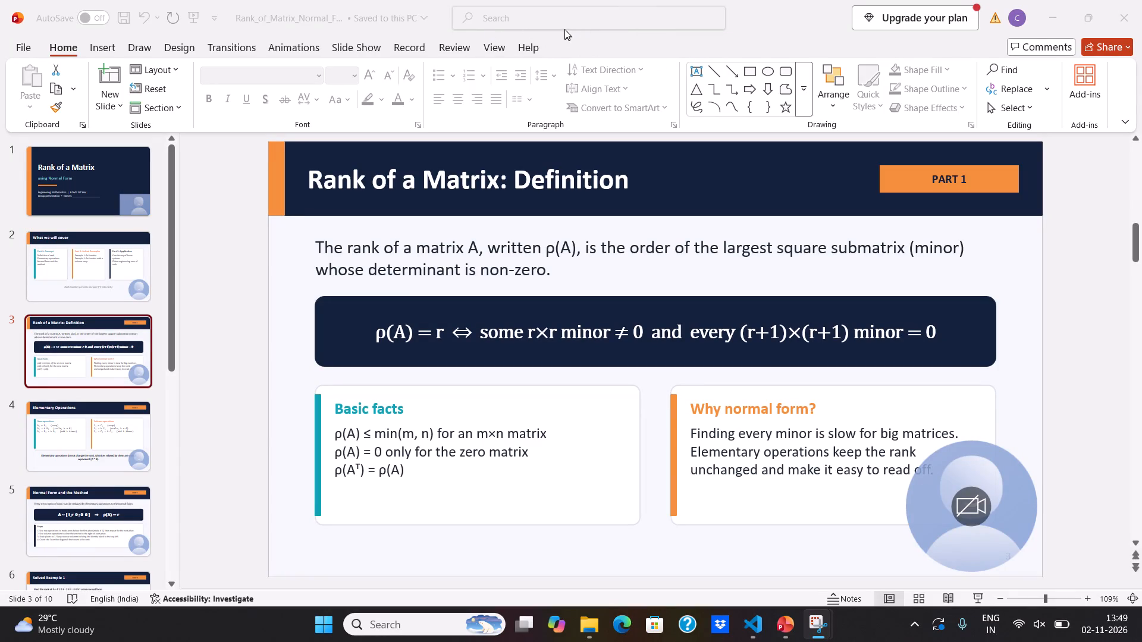
Stop the Snipping Tool video recording of the PowerPoint window.
left_click(522, 29)
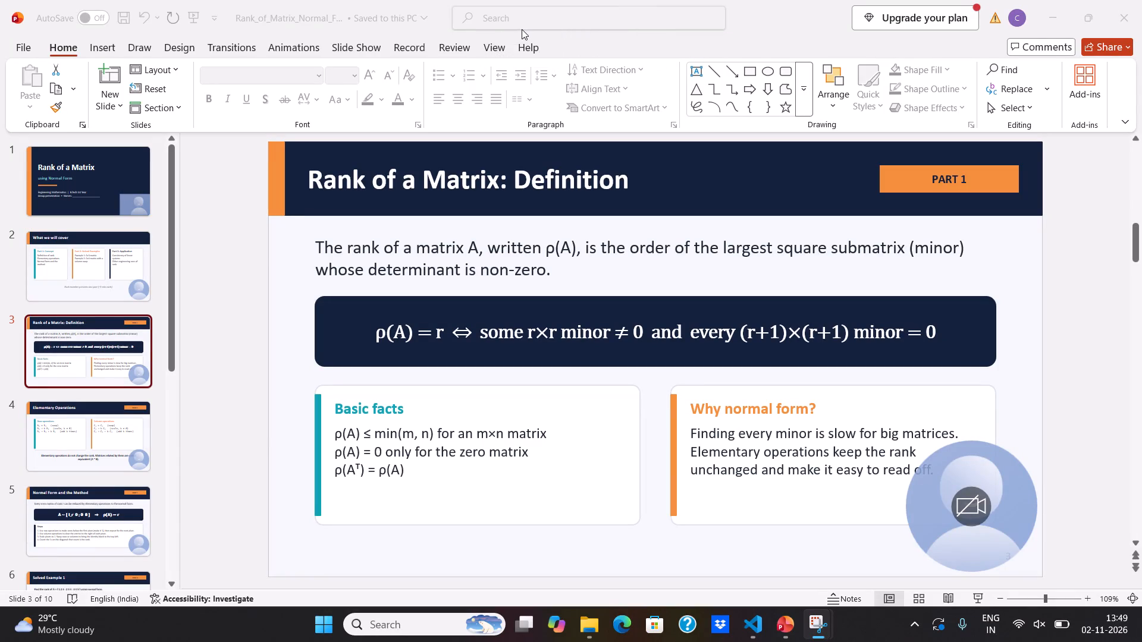
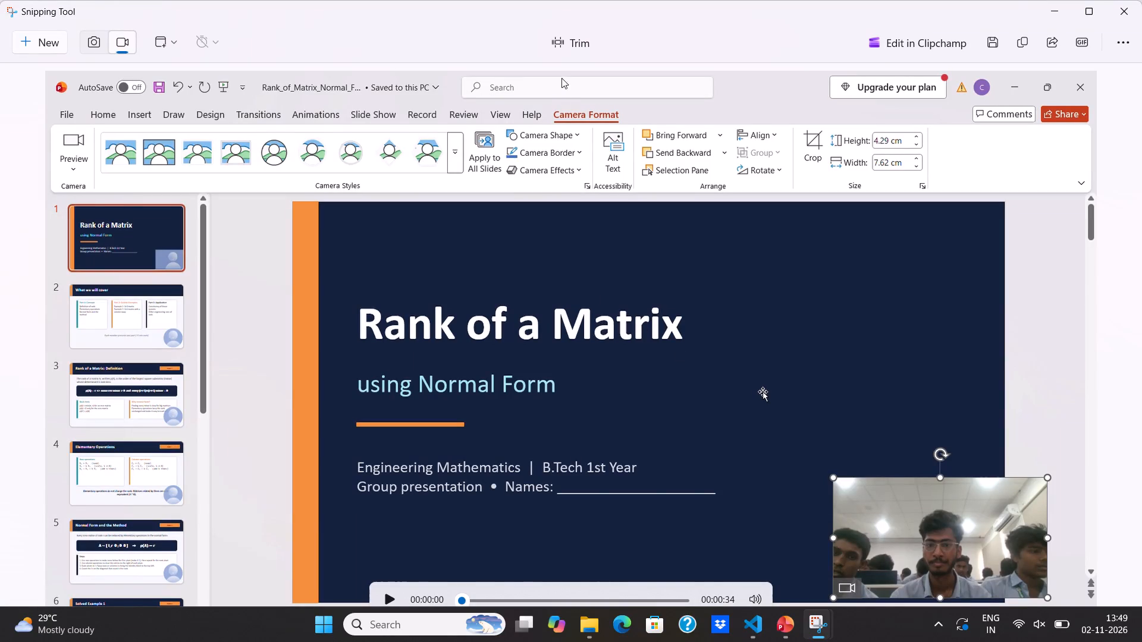
Play back the new screen recording of the presentation, then replay it from the beginning to review it.
left_click(535, 253)
left_click(388, 597)
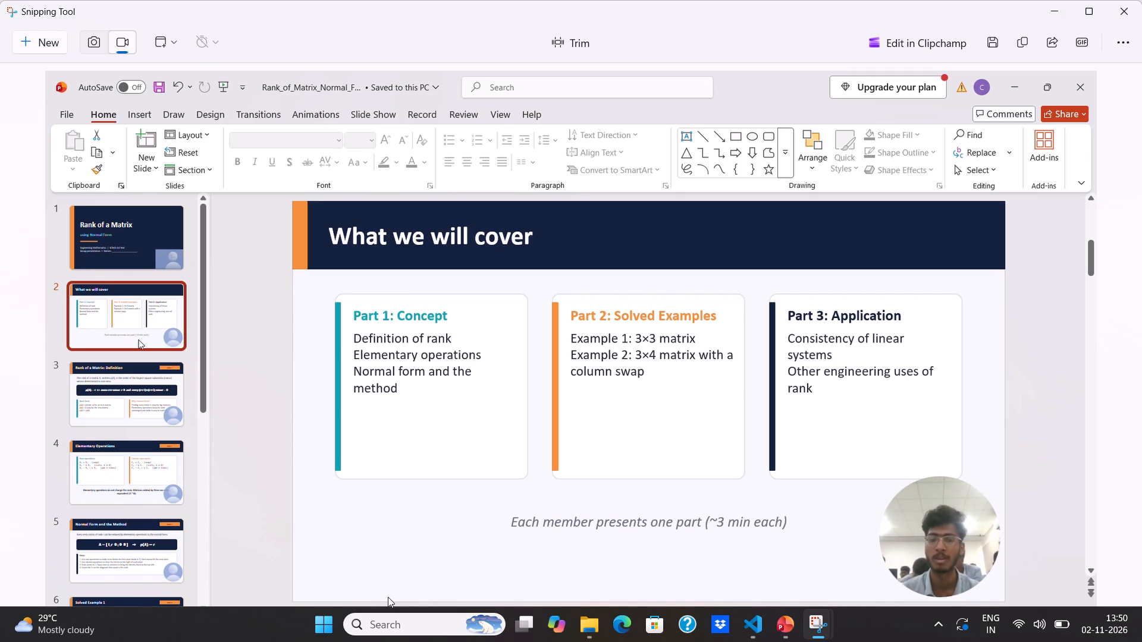
left_click(328, 524)
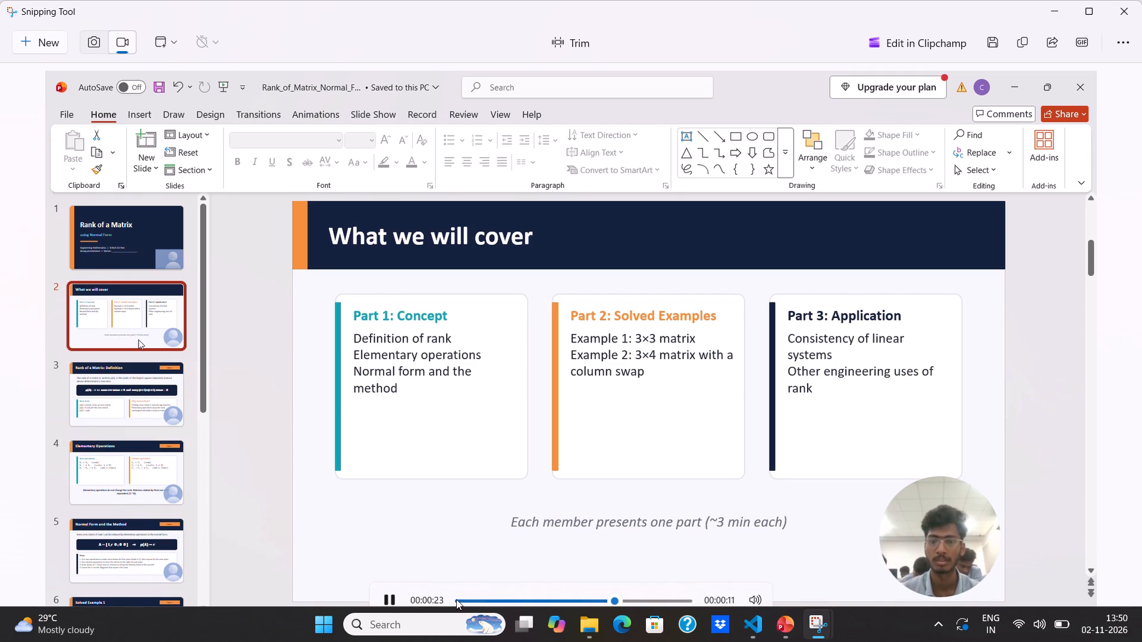
left_click(456, 599)
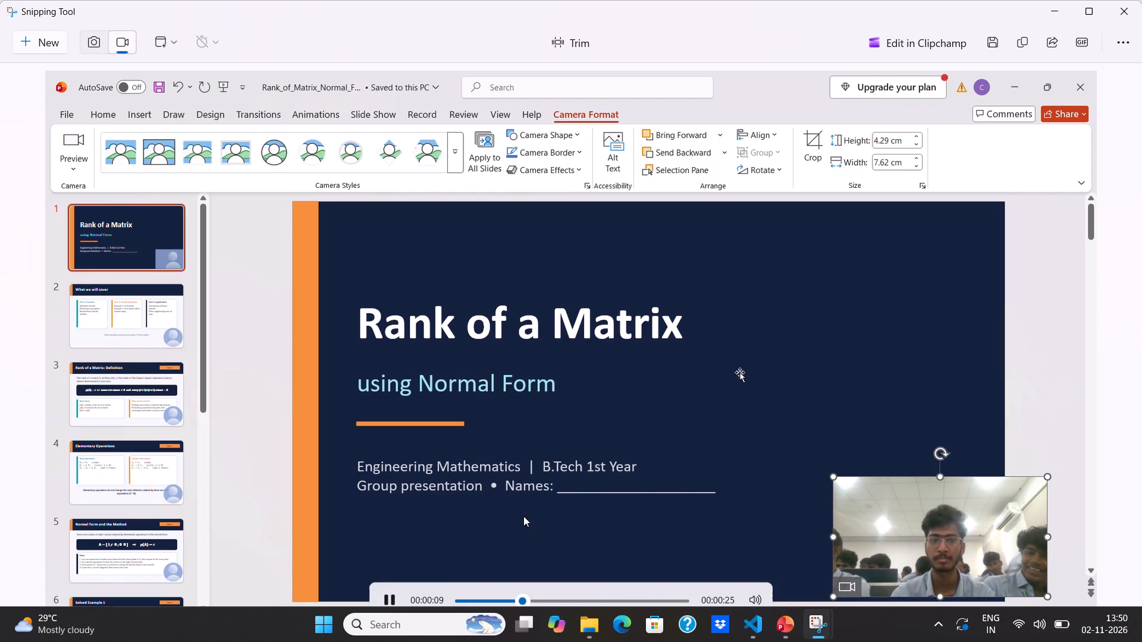
left_click(534, 421)
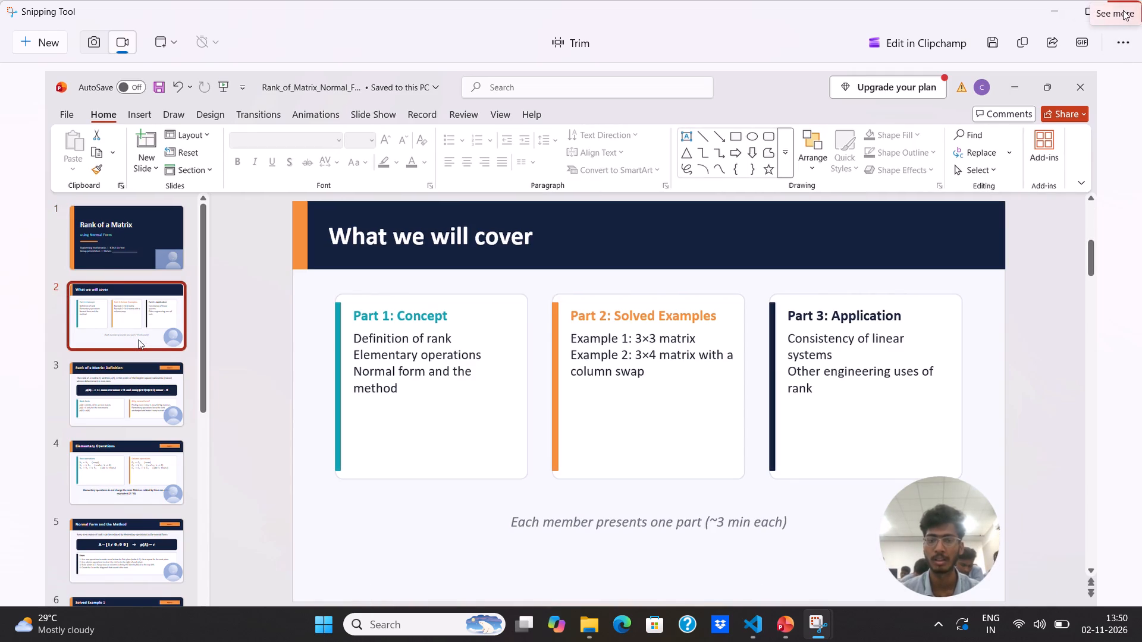
left_click_drag(1044, 102, 1131, 9)
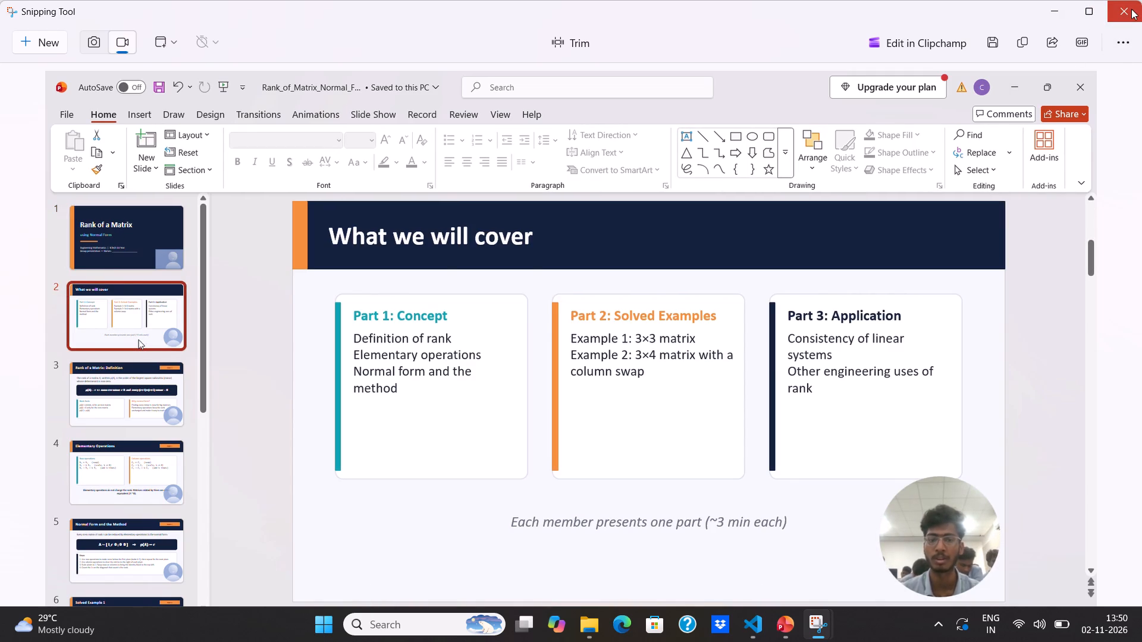
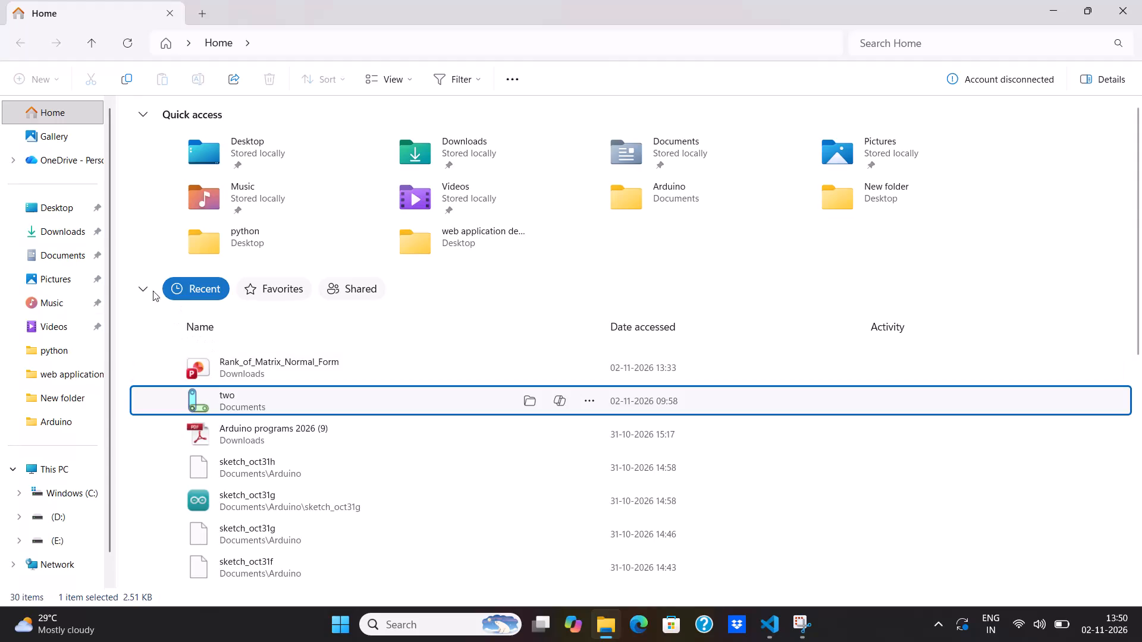
left_click(43, 306)
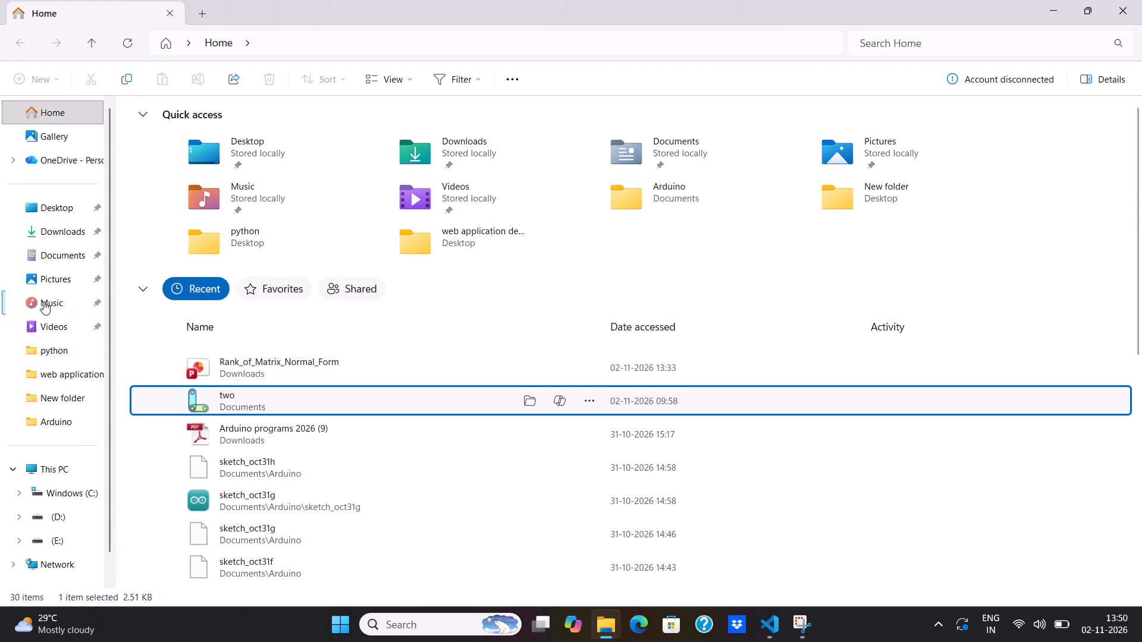
left_click(46, 315)
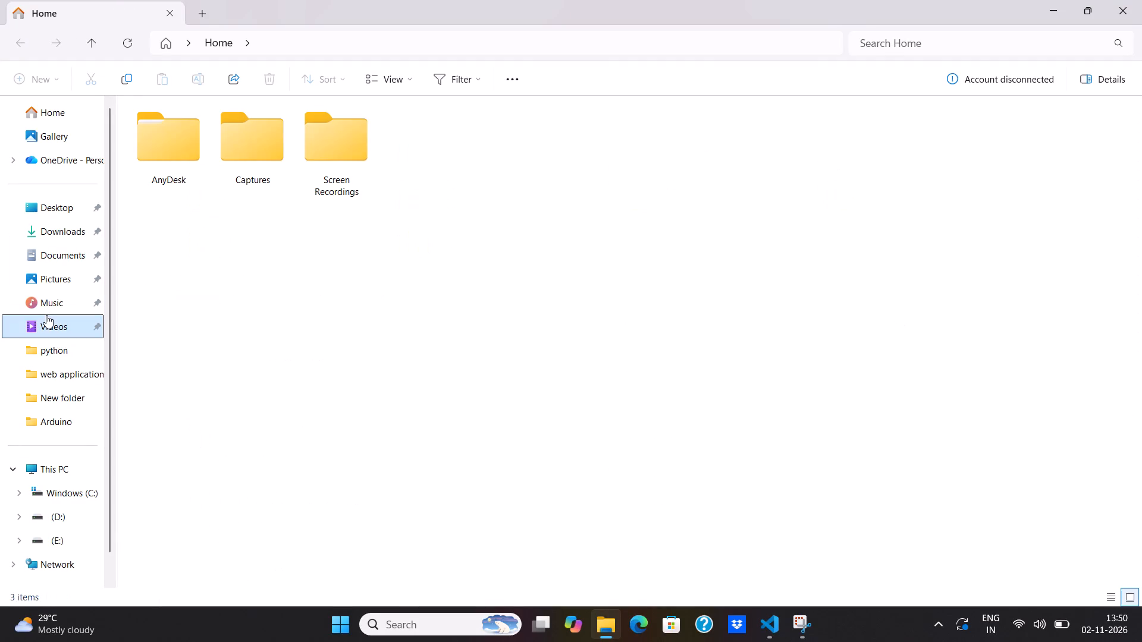
left_click_drag(347, 129, 347, 115)
double_click(347, 115)
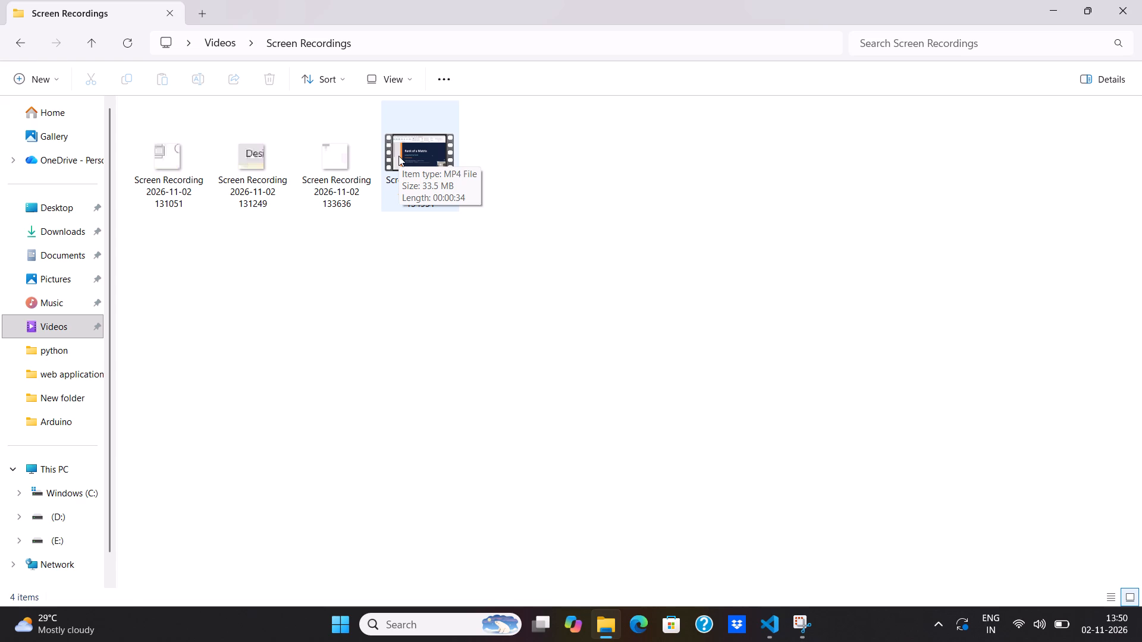
double_click(399, 156)
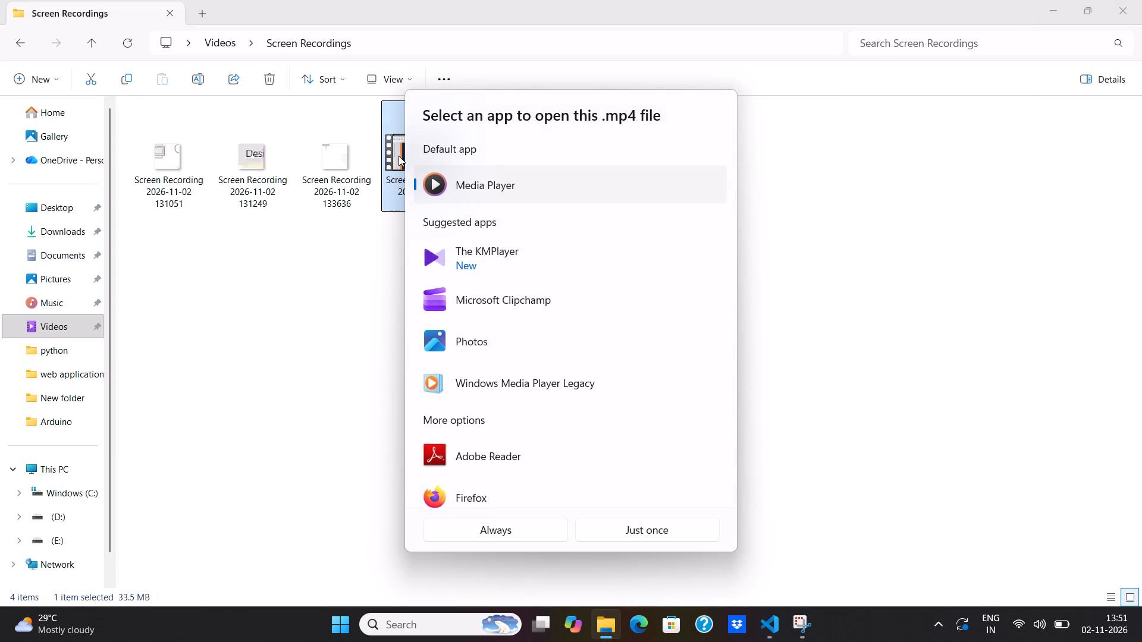
left_click(1131, 0)
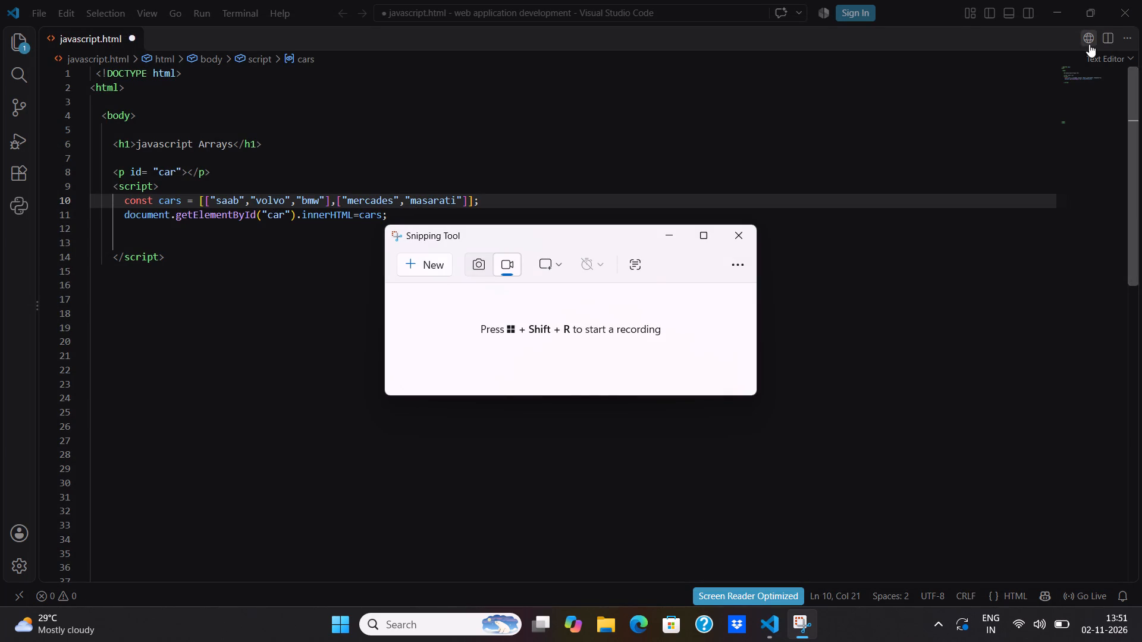
Close Visual Studio Code and the Snipping Tool to clear the desktop.
left_click(1116, 18)
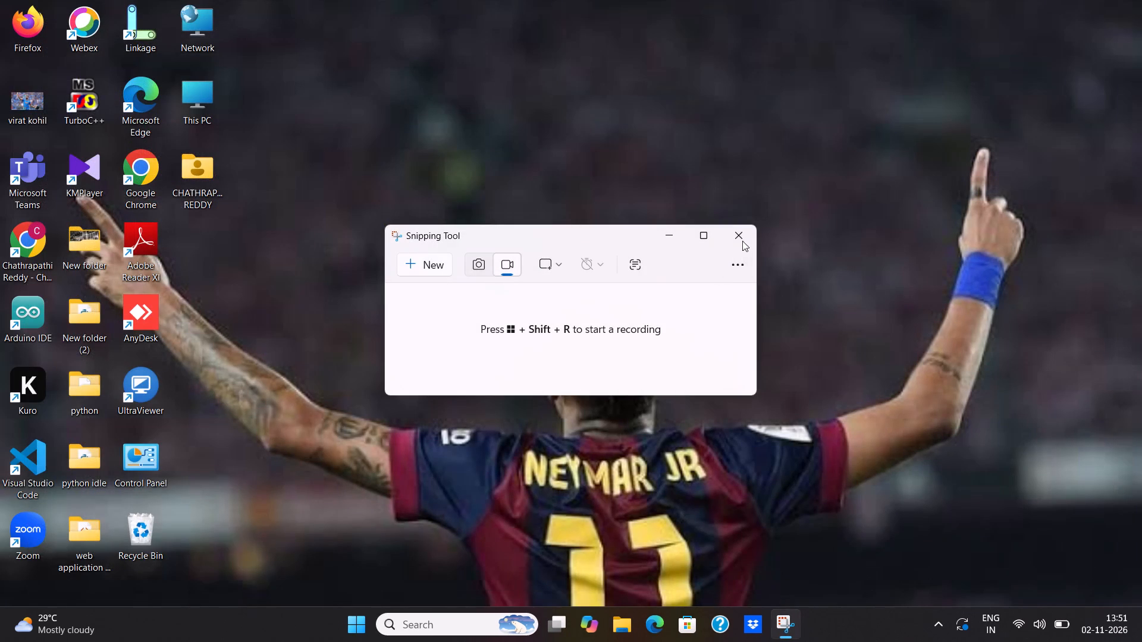
left_click(744, 235)
Switch to File Explorer and open the recent Rank_of_Matrix_Normal_Form presentation in PowerPoint.
left_click(636, 615)
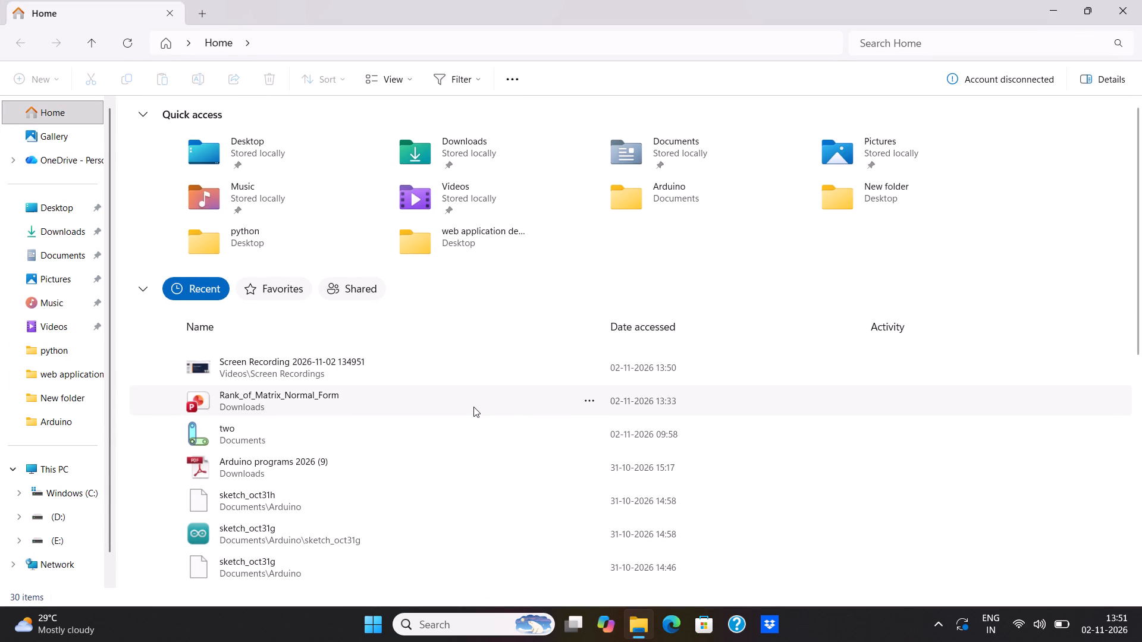
right_click(473, 407)
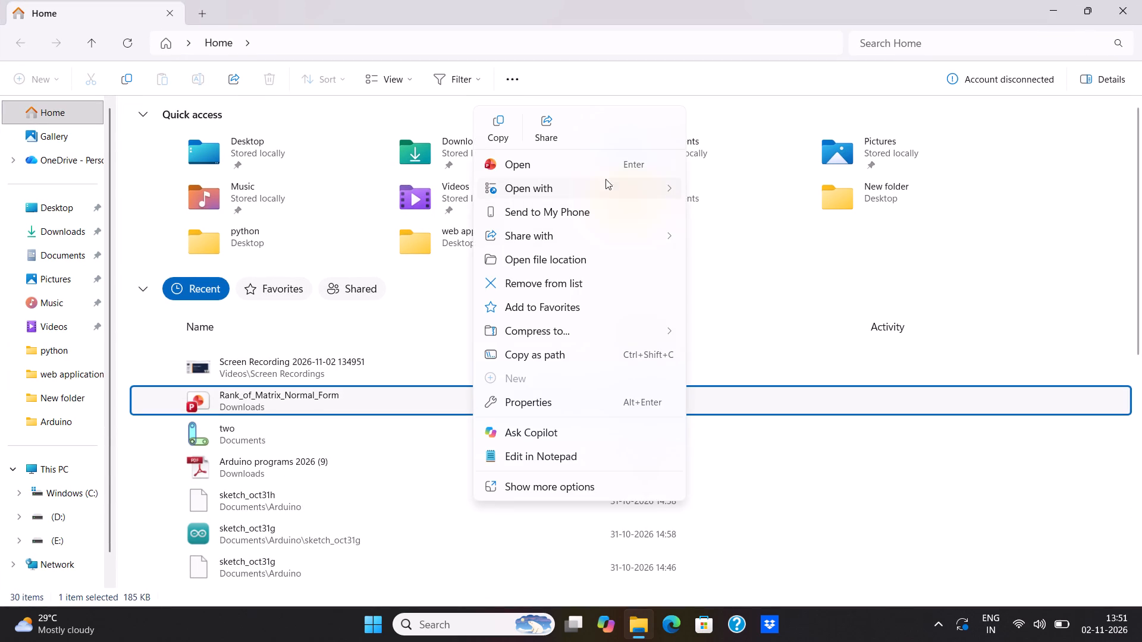
left_click(600, 169)
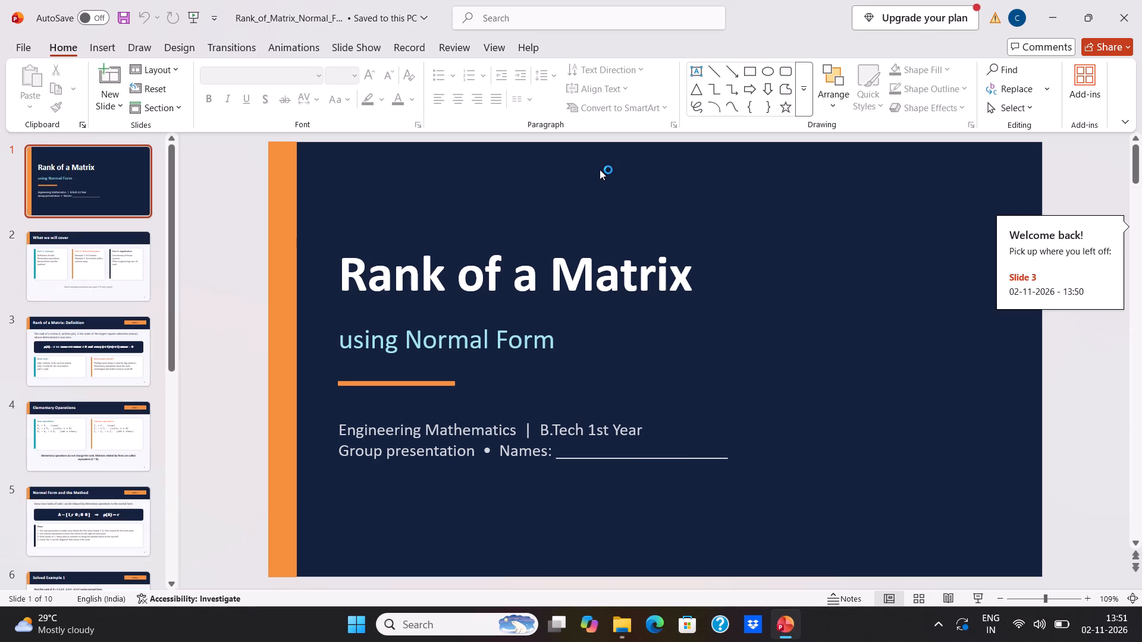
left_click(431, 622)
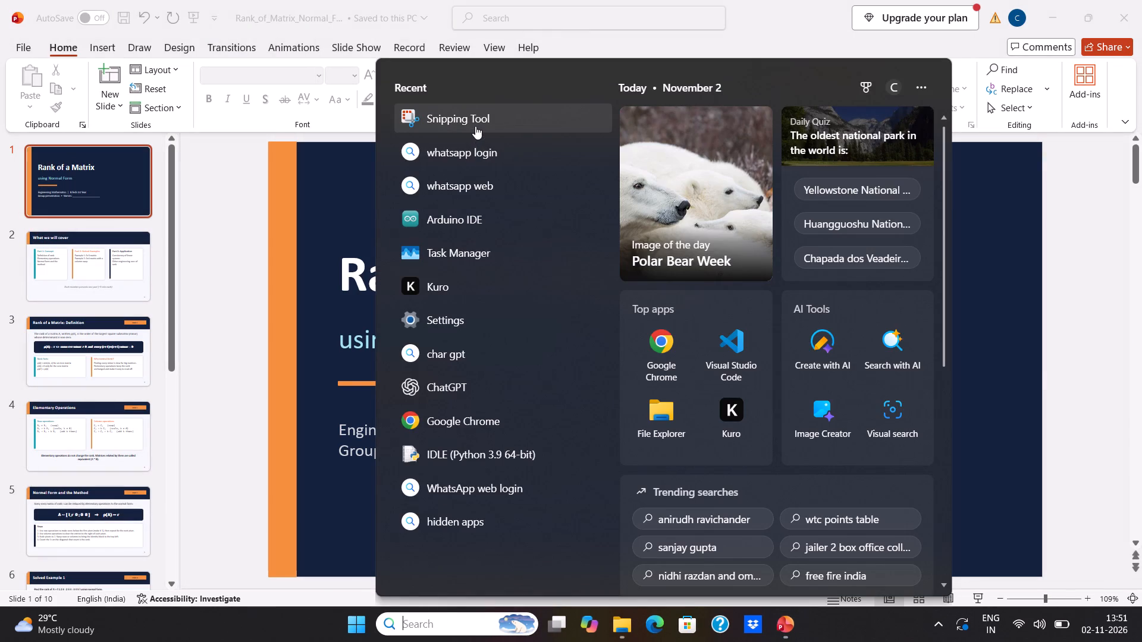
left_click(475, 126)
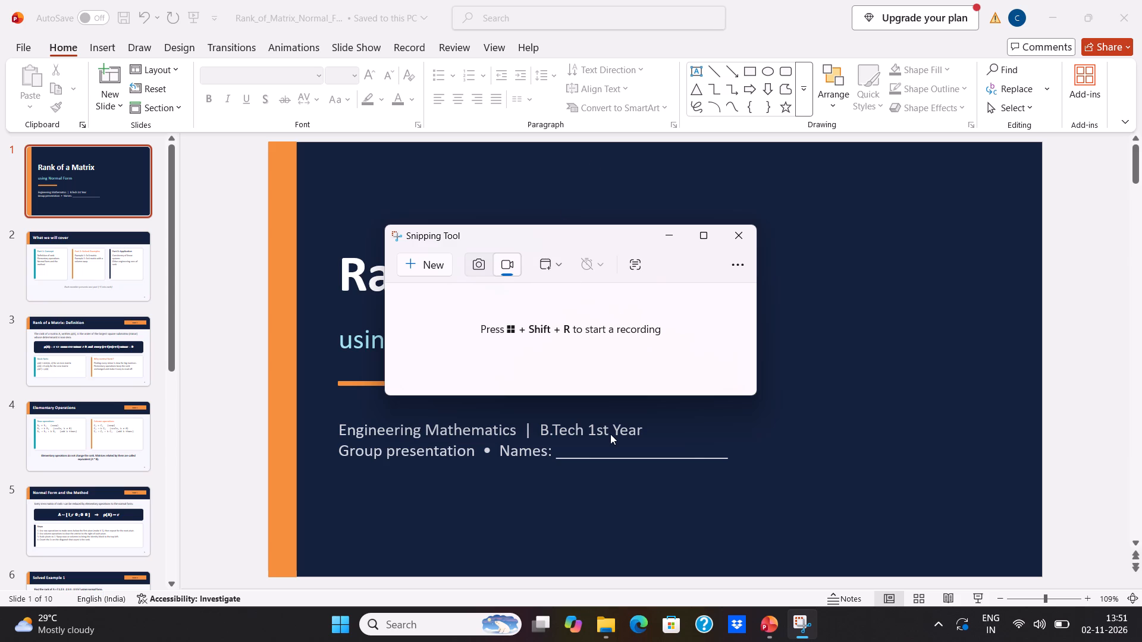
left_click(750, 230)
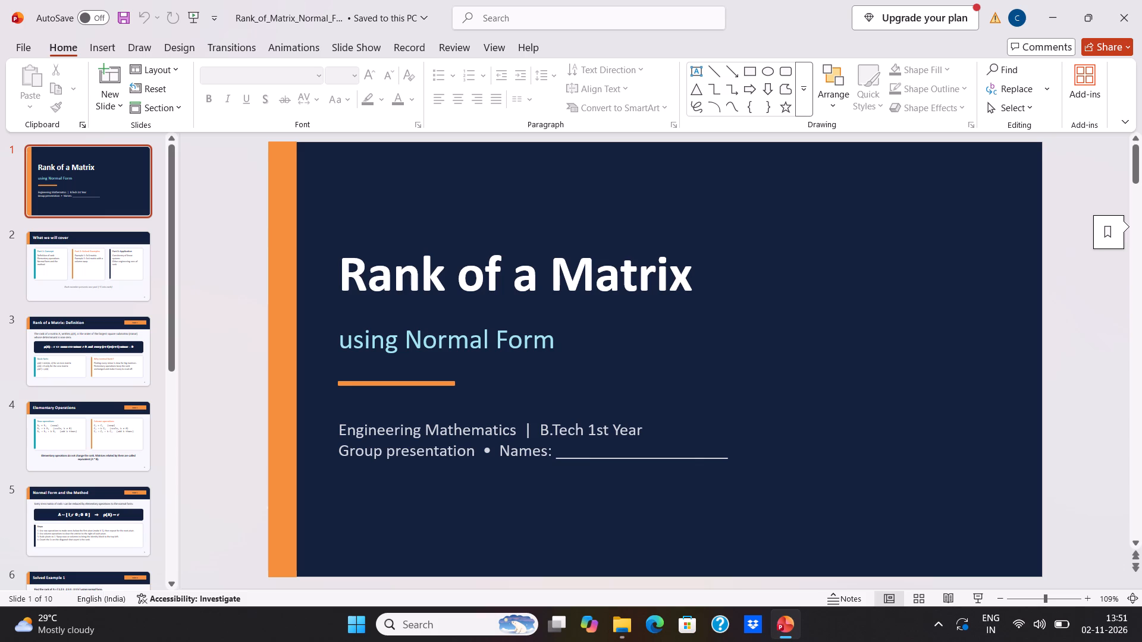
Start a PowerPoint recording of the Rank of a Matrix presentation from the beginning.
left_click(408, 39)
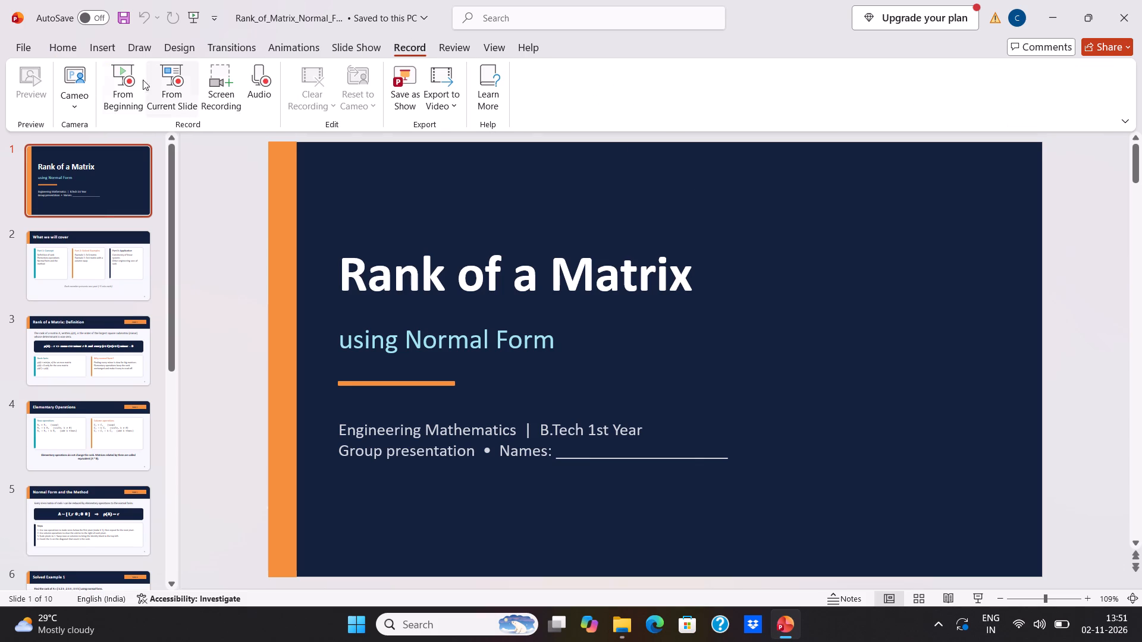
left_click(124, 86)
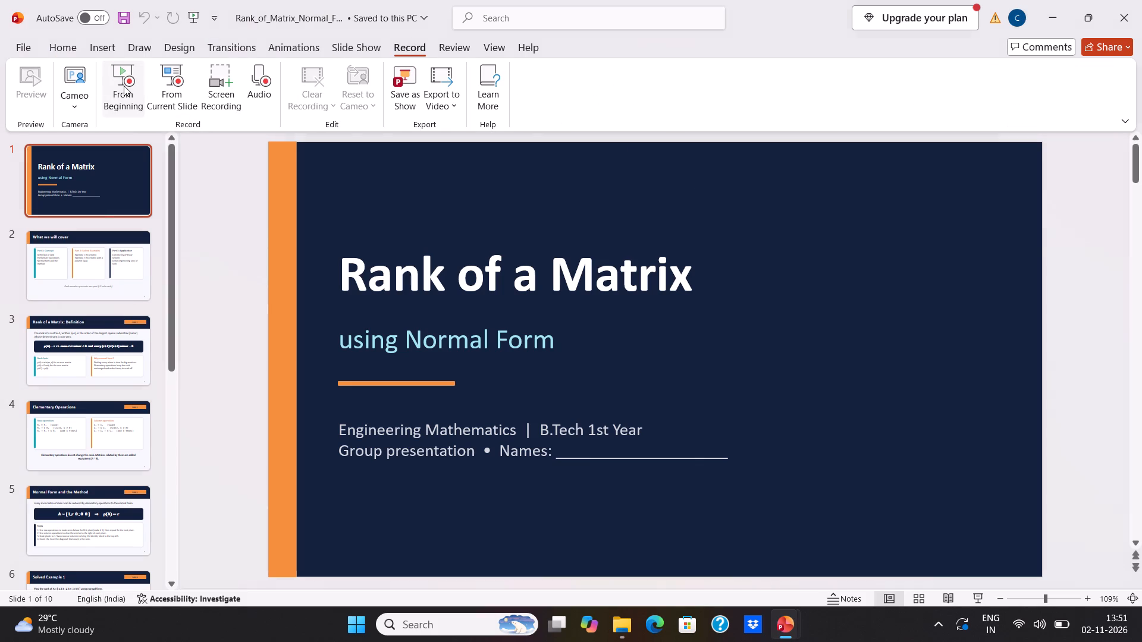
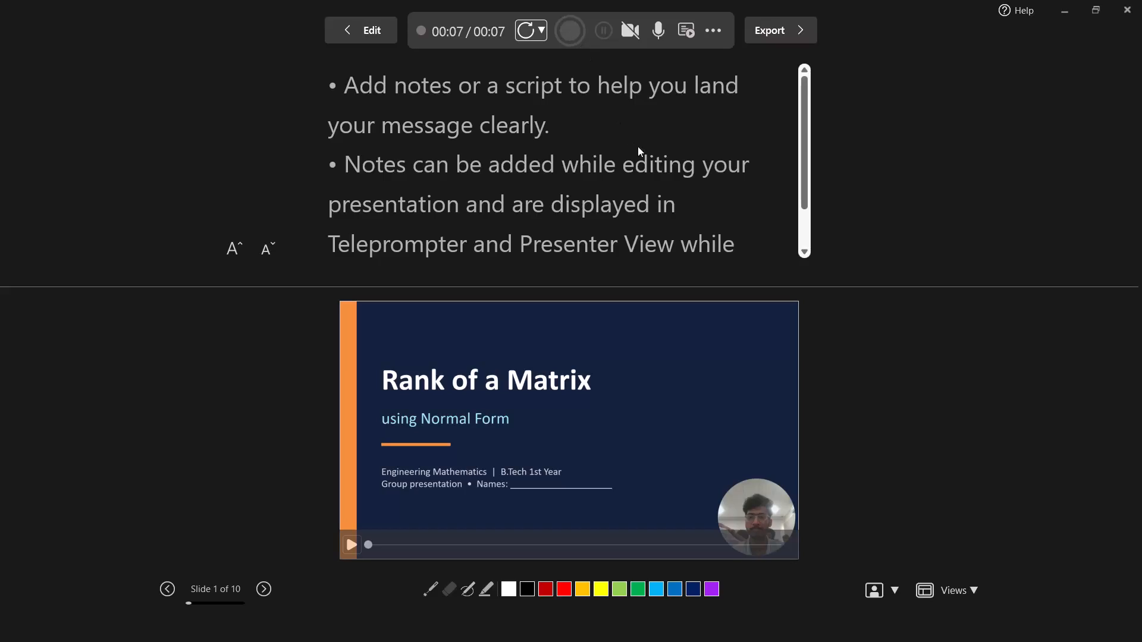
Export the recorded presentation as the video Rank_of_Matrix_Normal_Form.mp4 to Downloads.
left_click(776, 20)
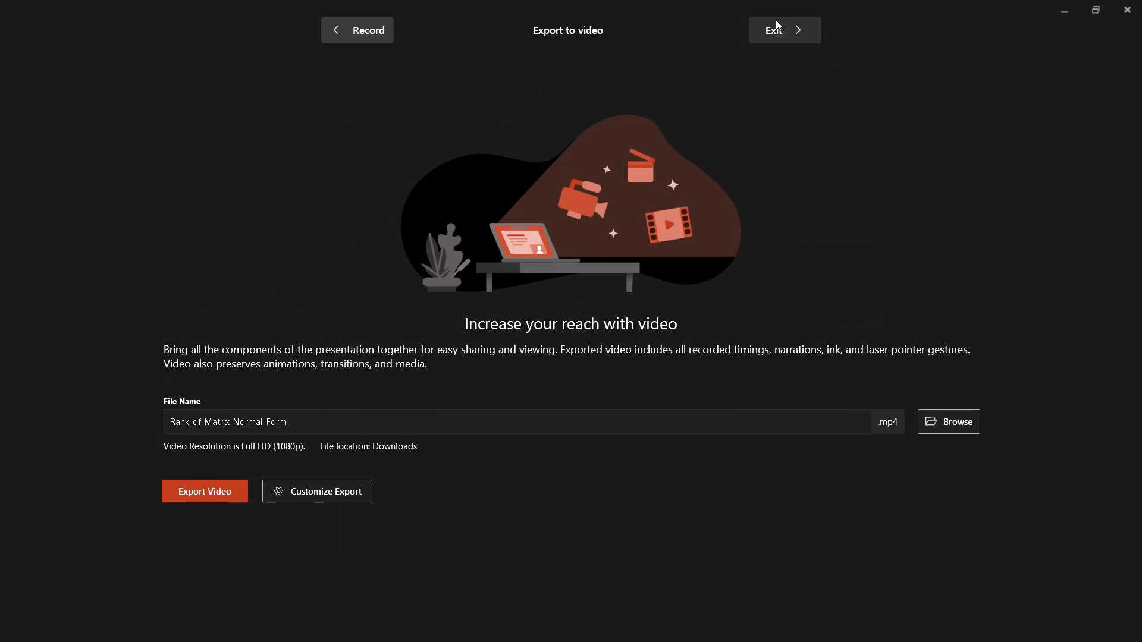
left_click(180, 495)
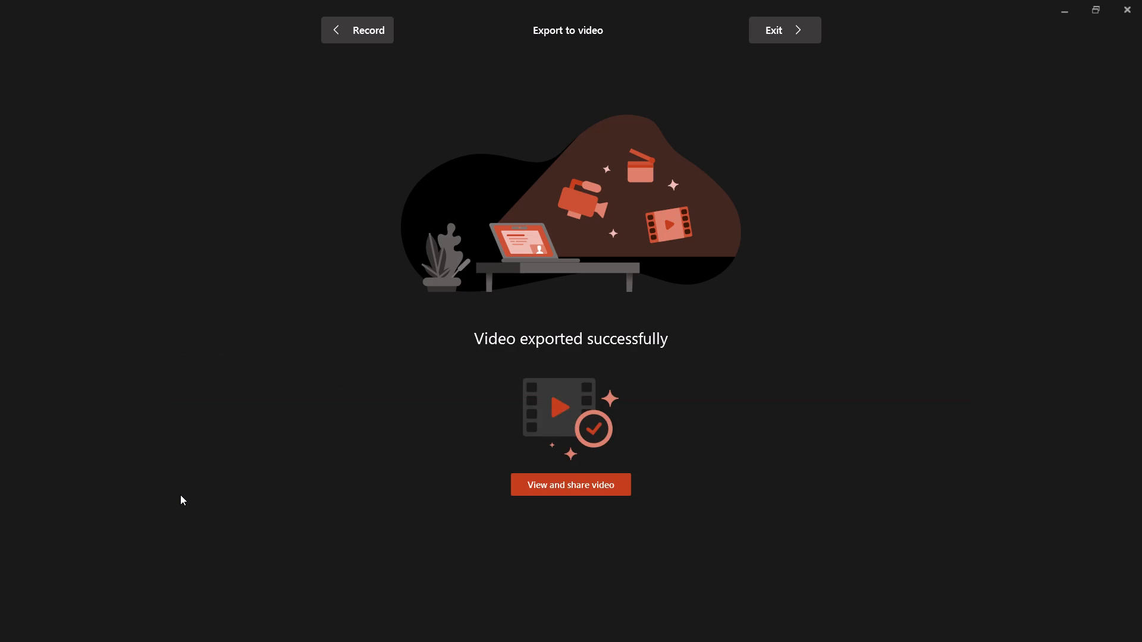
Open the exported video in Media Player for this one time and maximize the player.
left_click(531, 487)
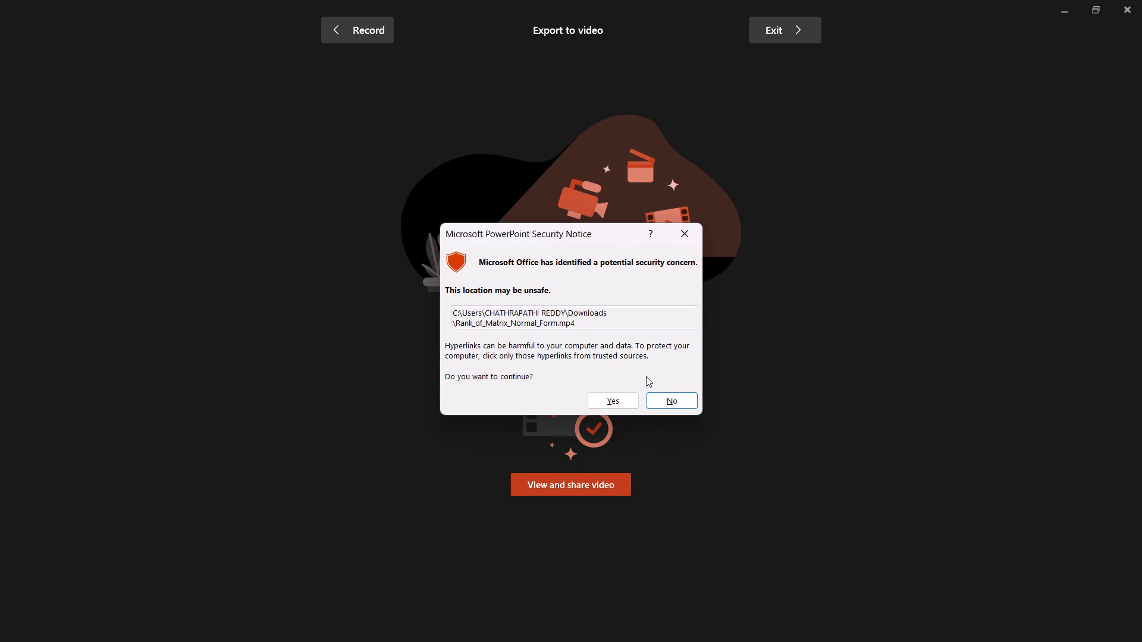
left_click(673, 402)
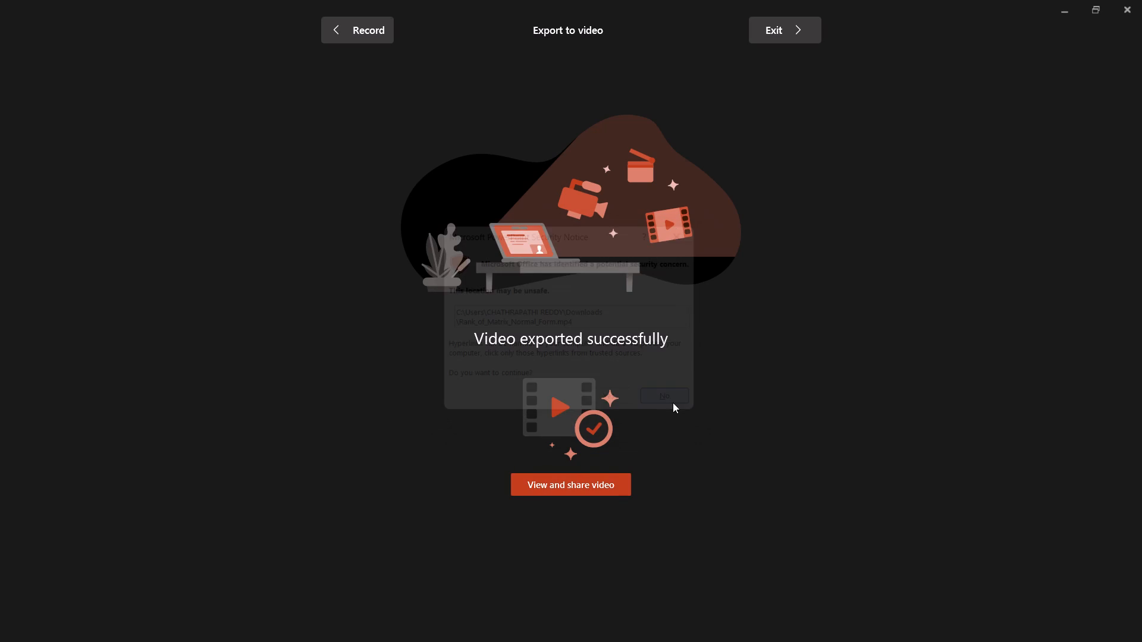
left_click(582, 471)
left_click(573, 479)
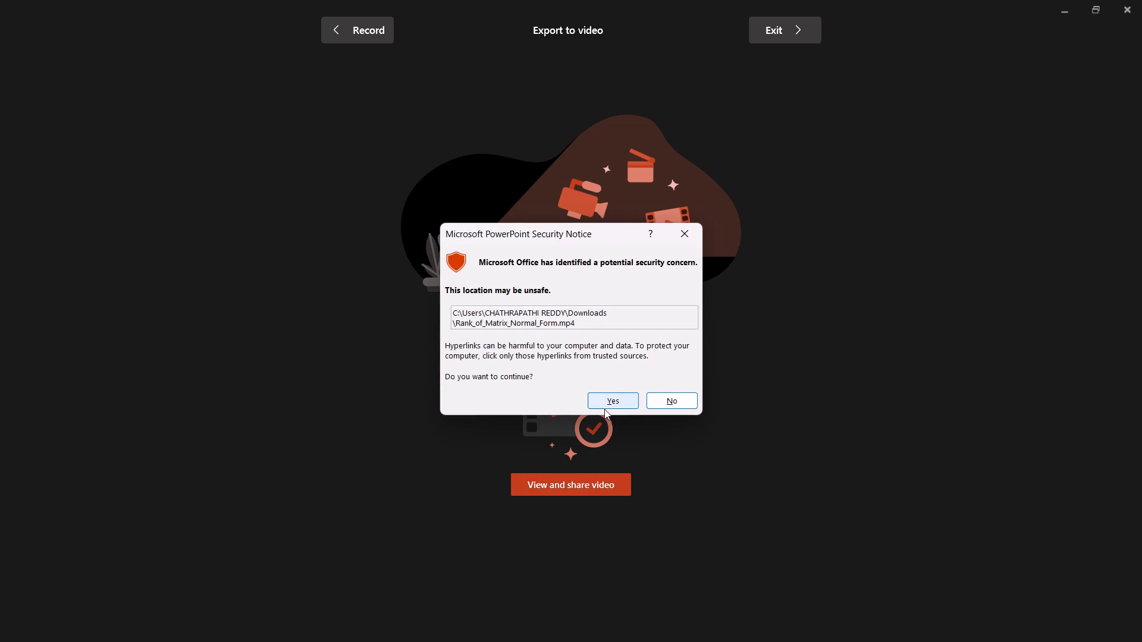
left_click(617, 396)
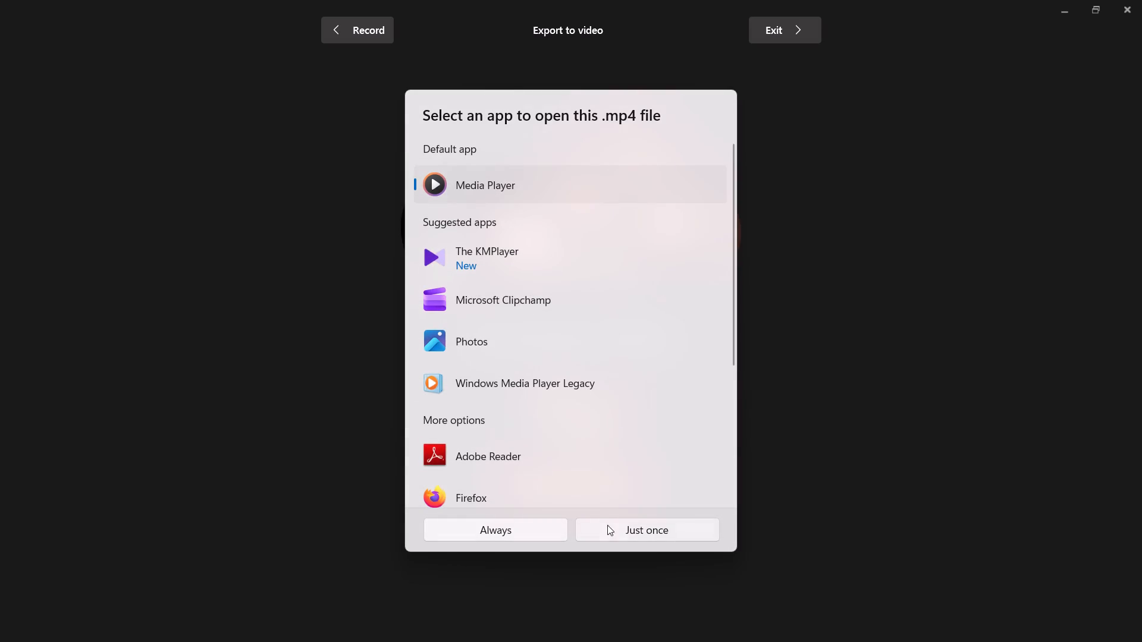
left_click(629, 530)
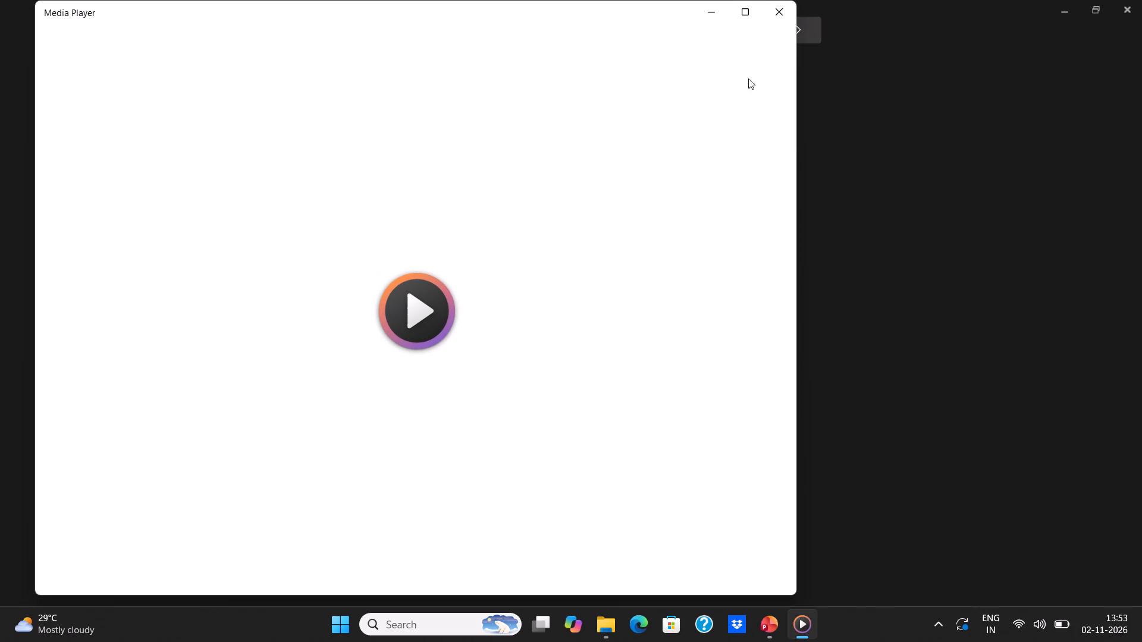
left_click(742, 14)
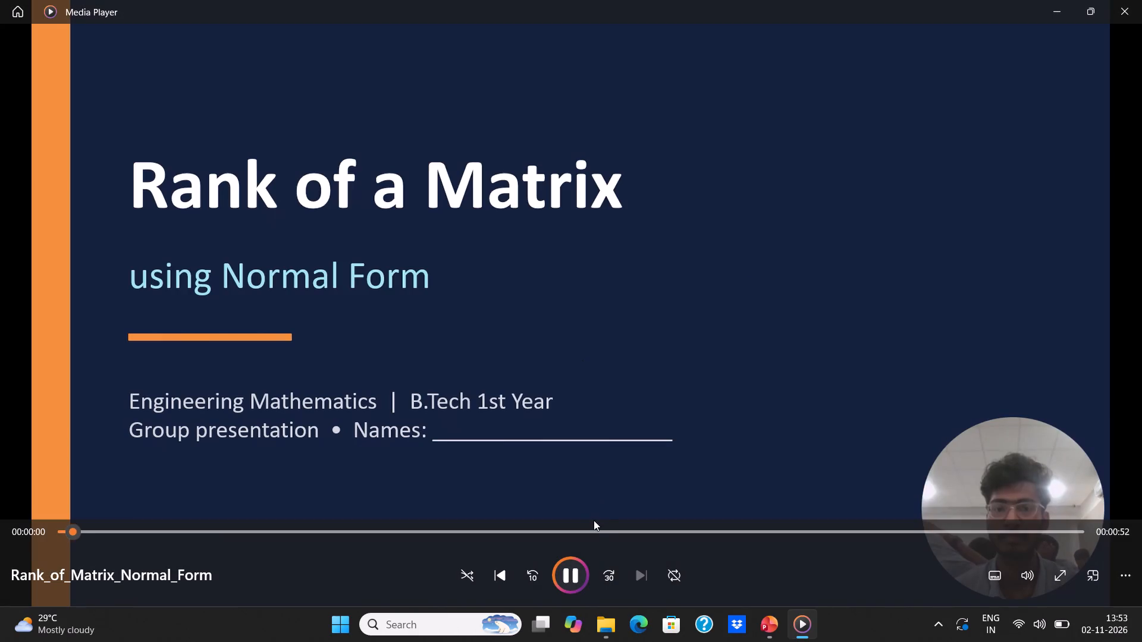
Skim the exported video from its start through the later slides to the closing slide, then close Media Player.
left_click(594, 520)
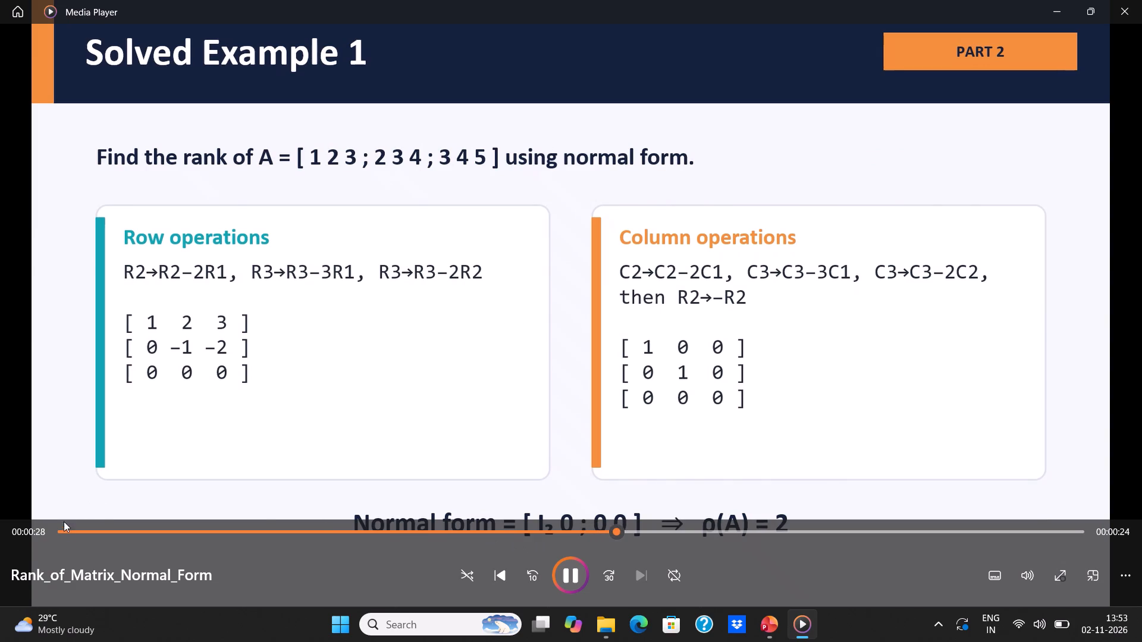
left_click(62, 529)
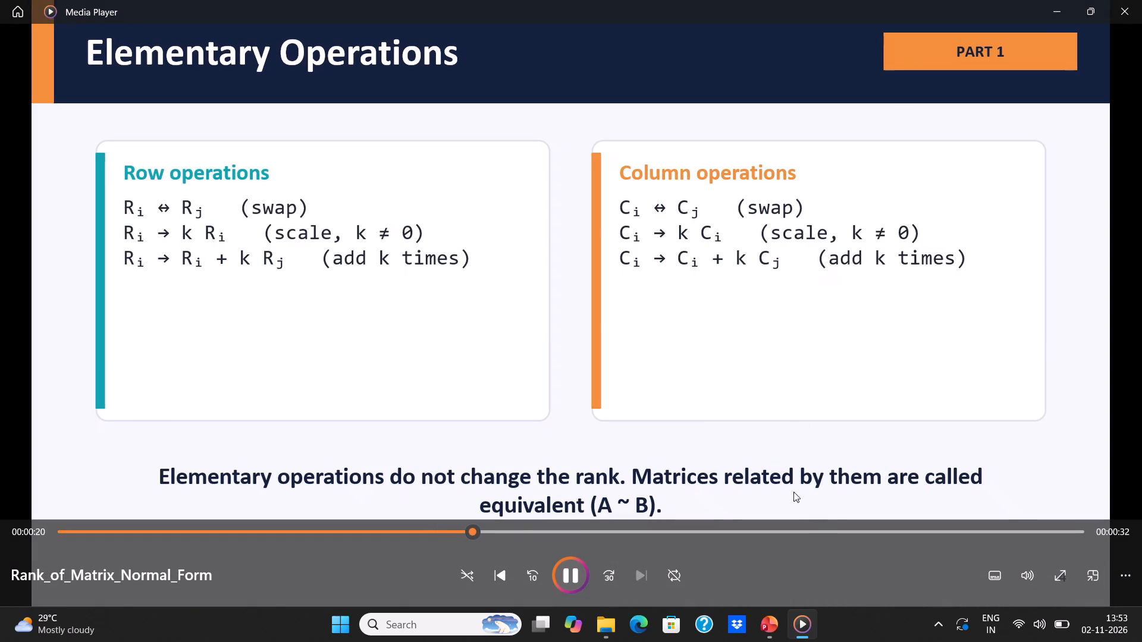
left_click(823, 527)
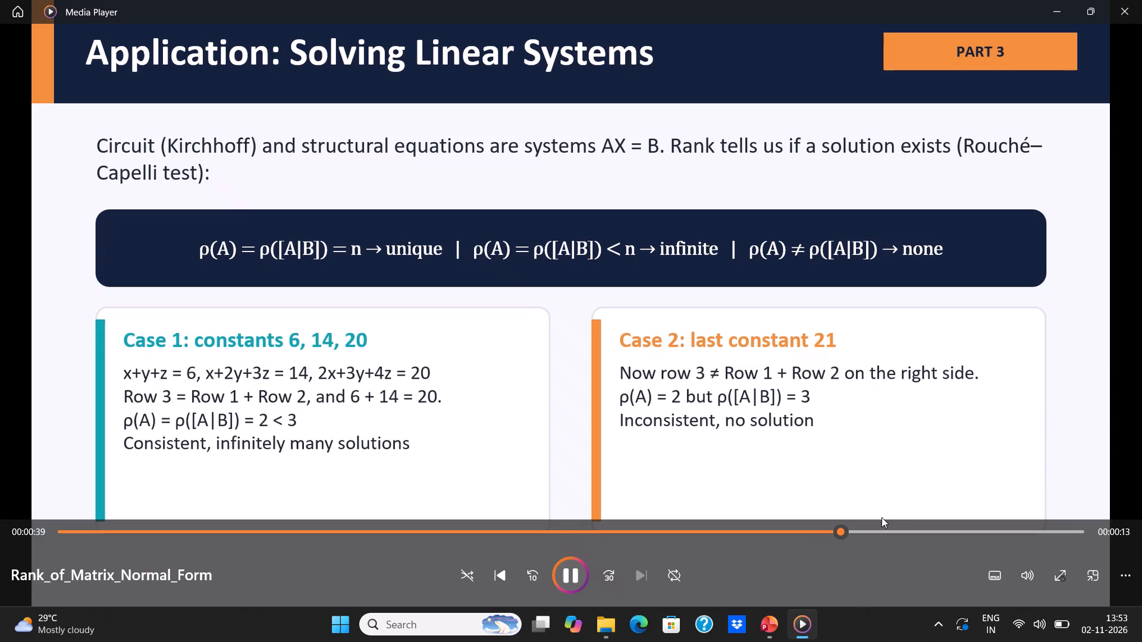
left_click(960, 533)
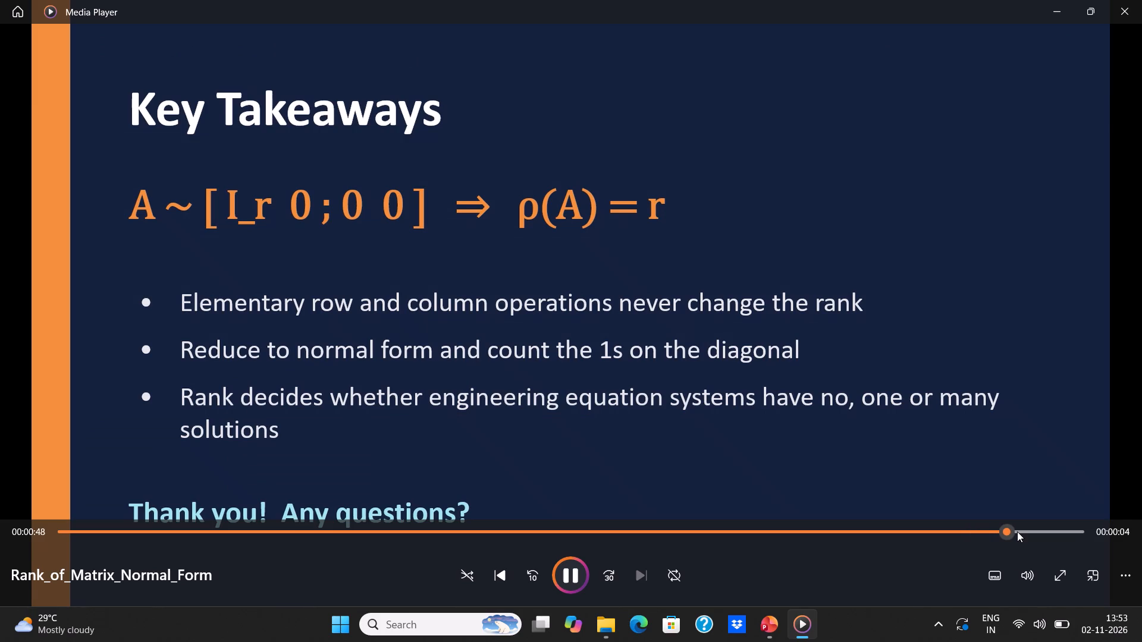
left_click(1134, 5)
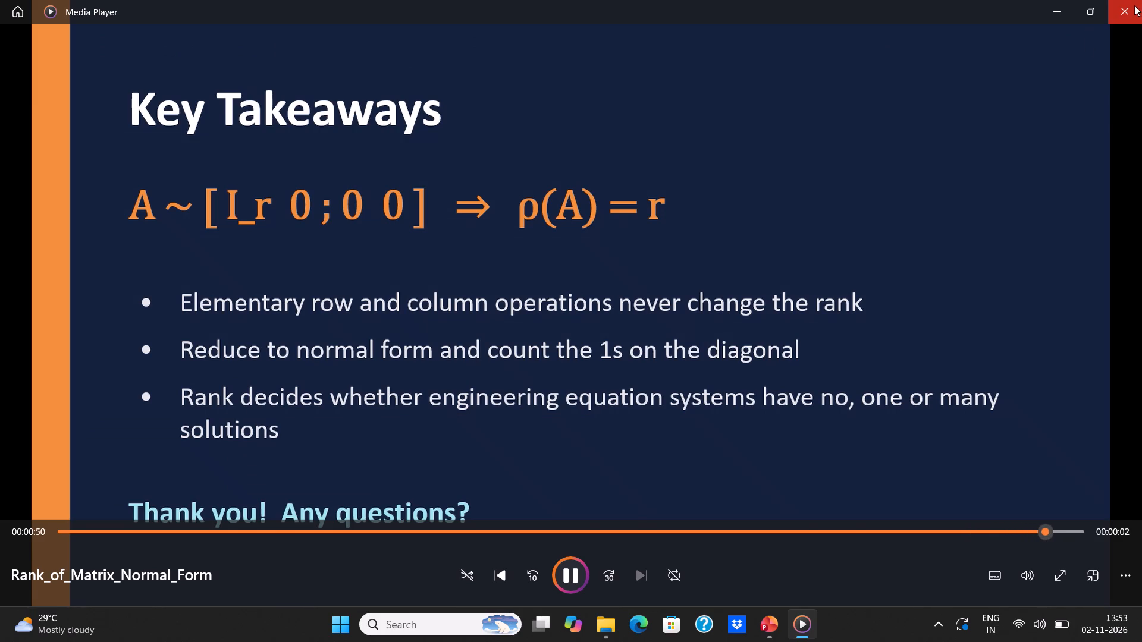
Close the Rank of a Matrix presentation without saving its changes and close File Explorer.
left_click(1134, 5)
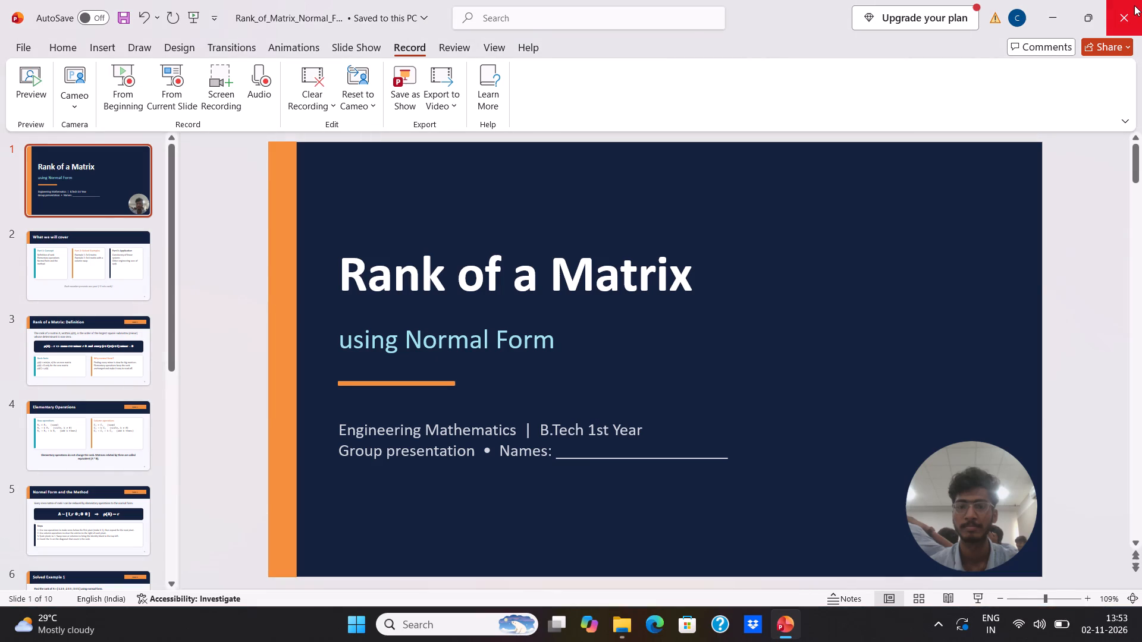
left_click(1134, 5)
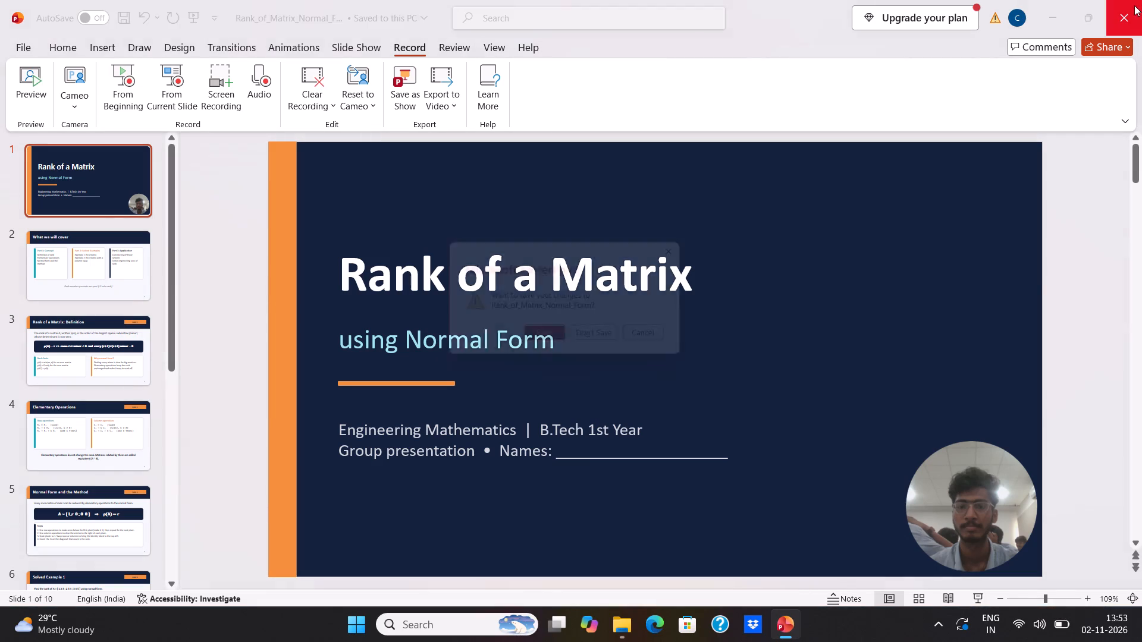
left_click(614, 337)
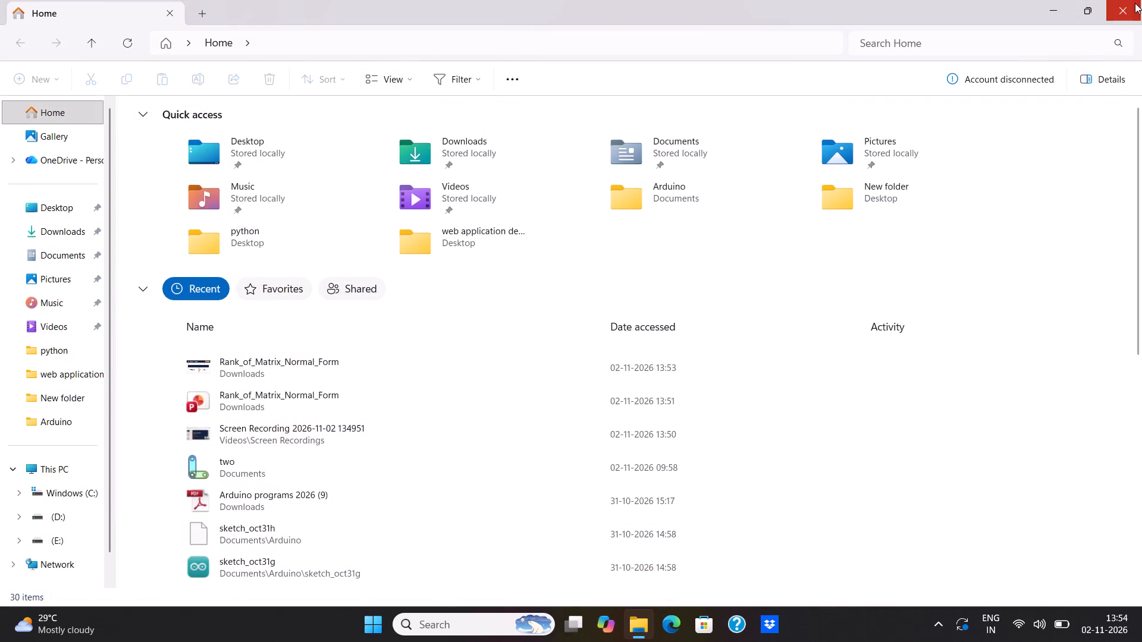
left_click(1135, 3)
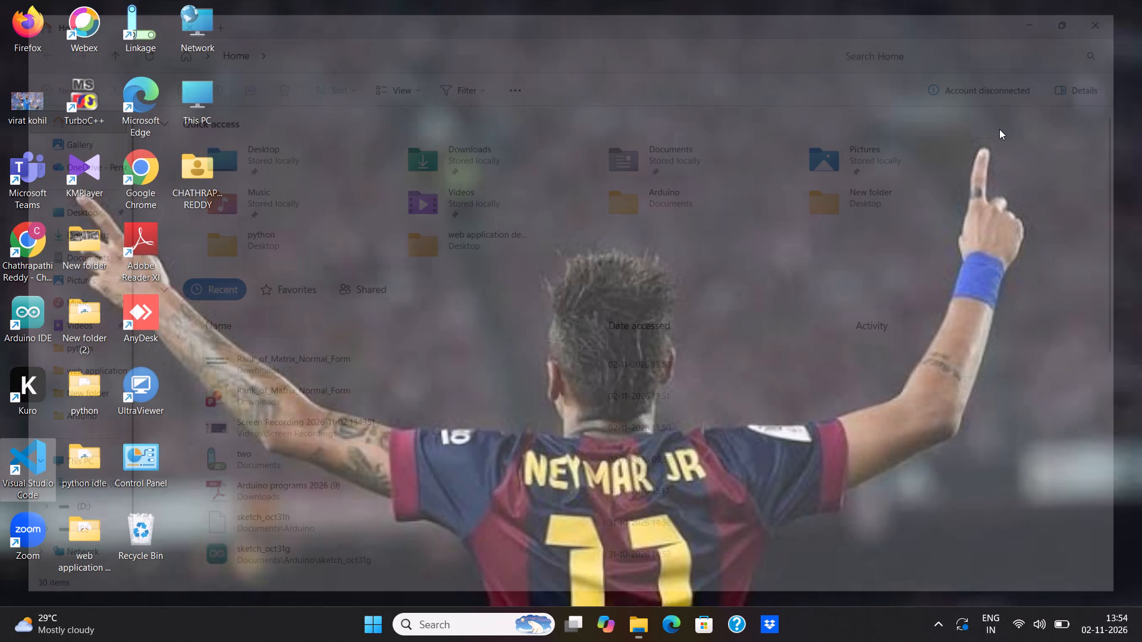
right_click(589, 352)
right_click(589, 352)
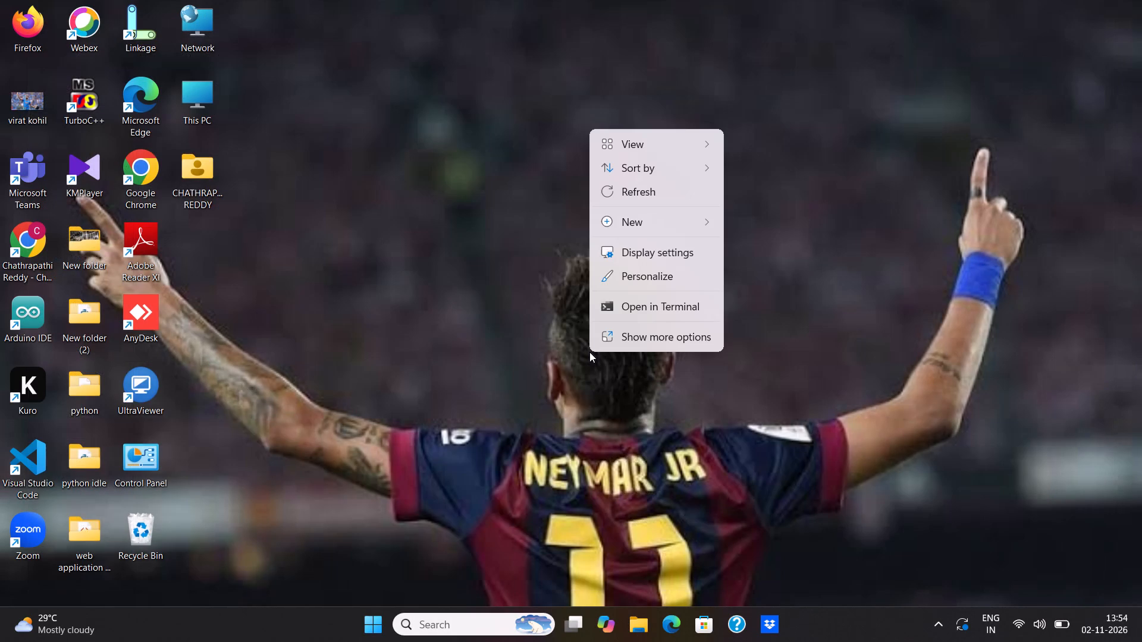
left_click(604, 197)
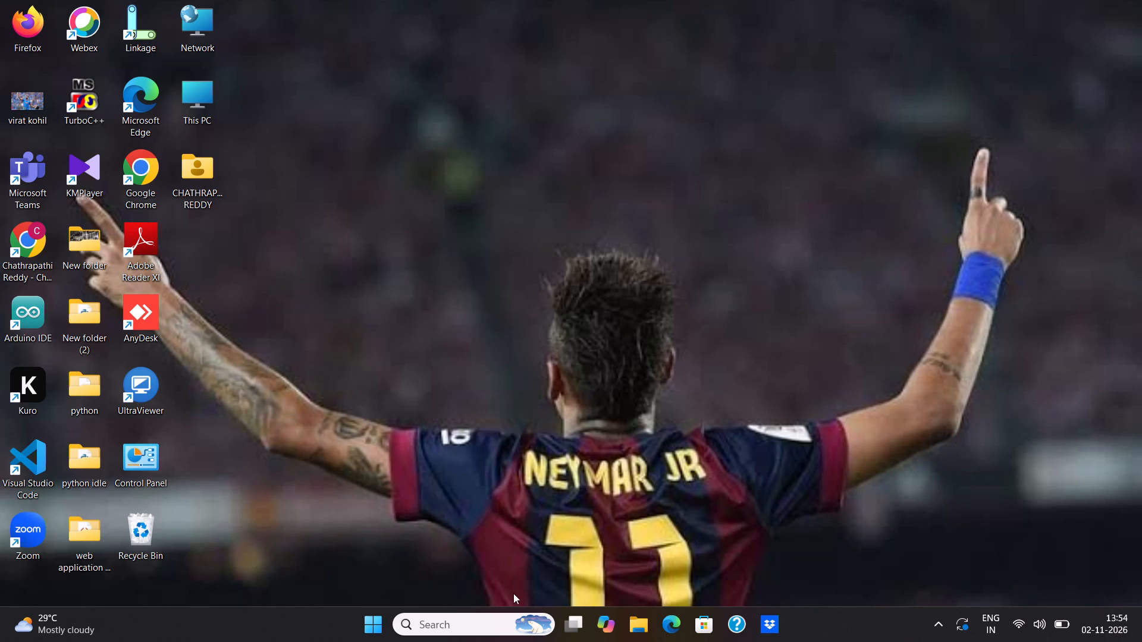
left_click(638, 625)
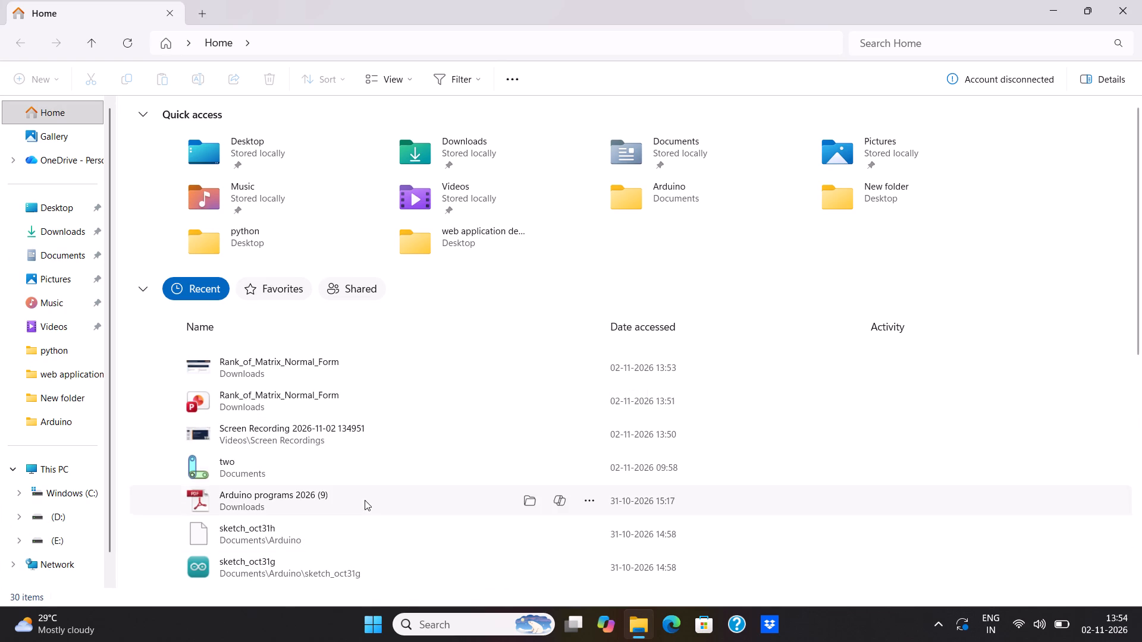
right_click(327, 404)
triple_click(322, 446)
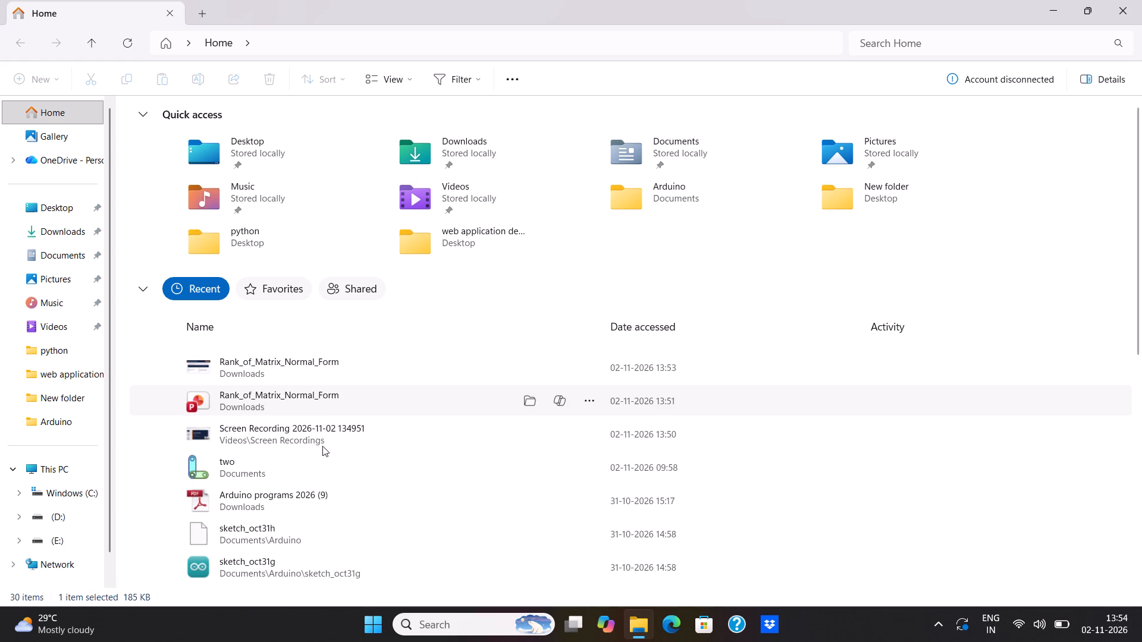
left_click(322, 445)
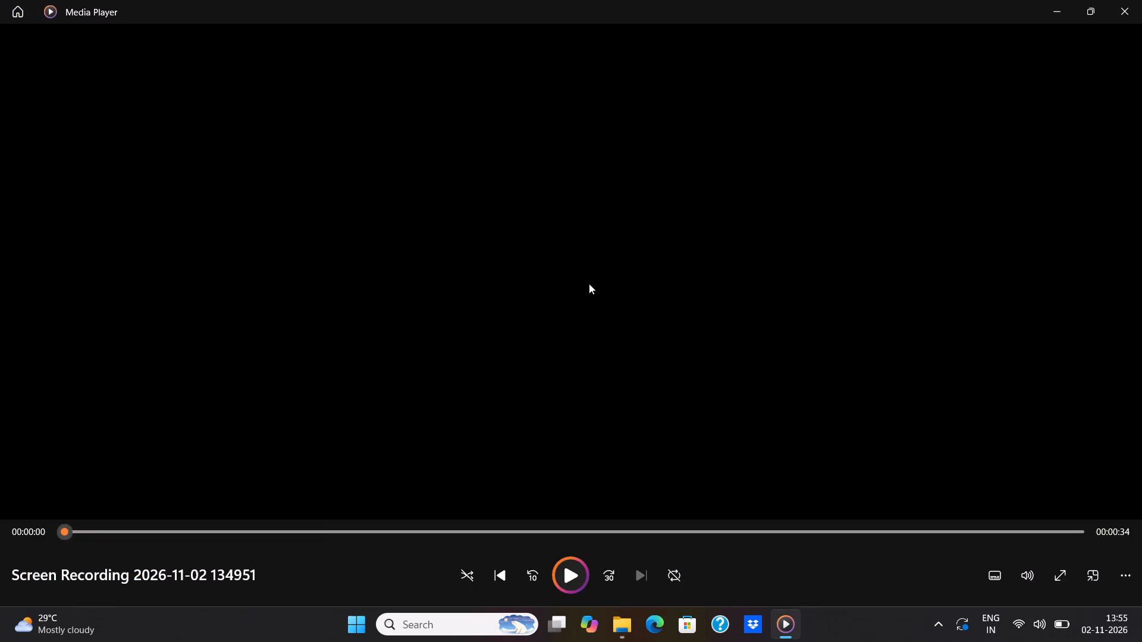
left_click(1115, 8)
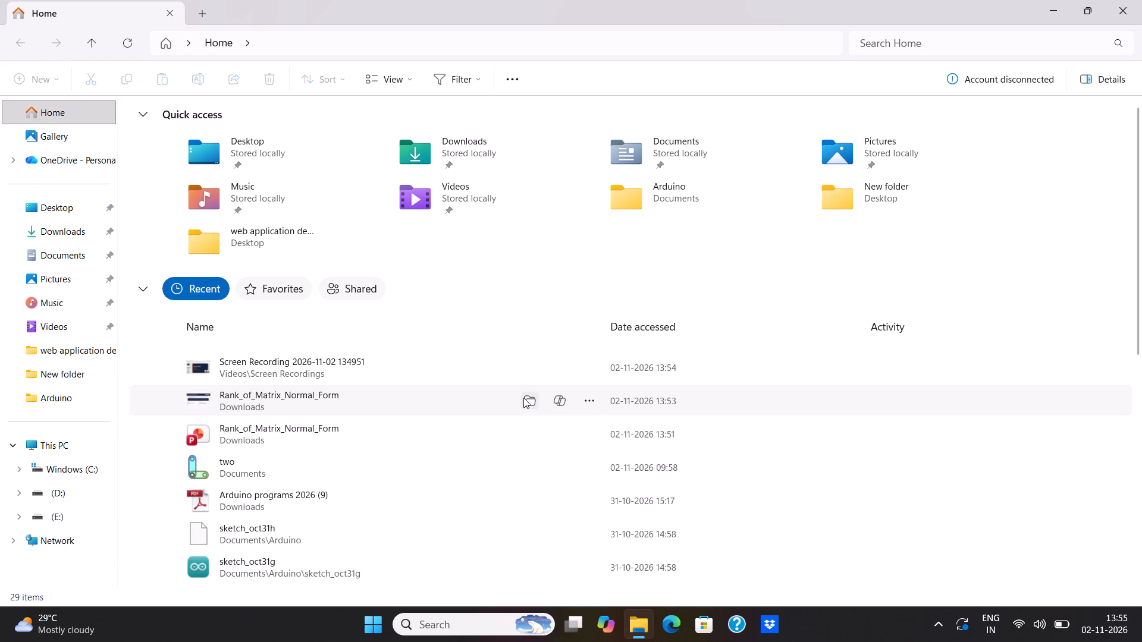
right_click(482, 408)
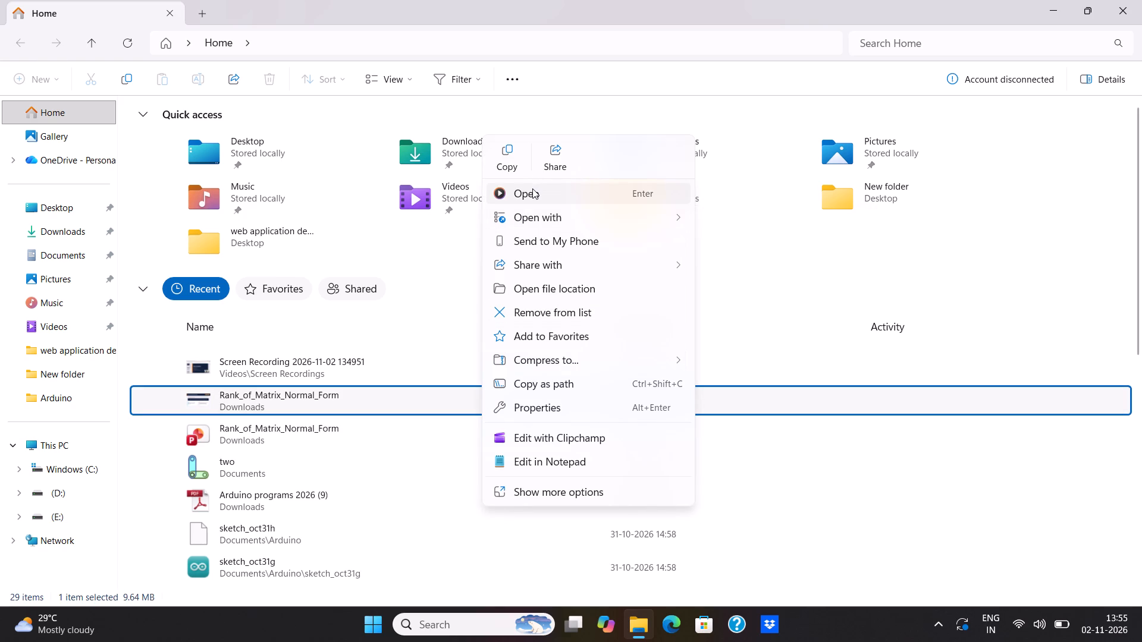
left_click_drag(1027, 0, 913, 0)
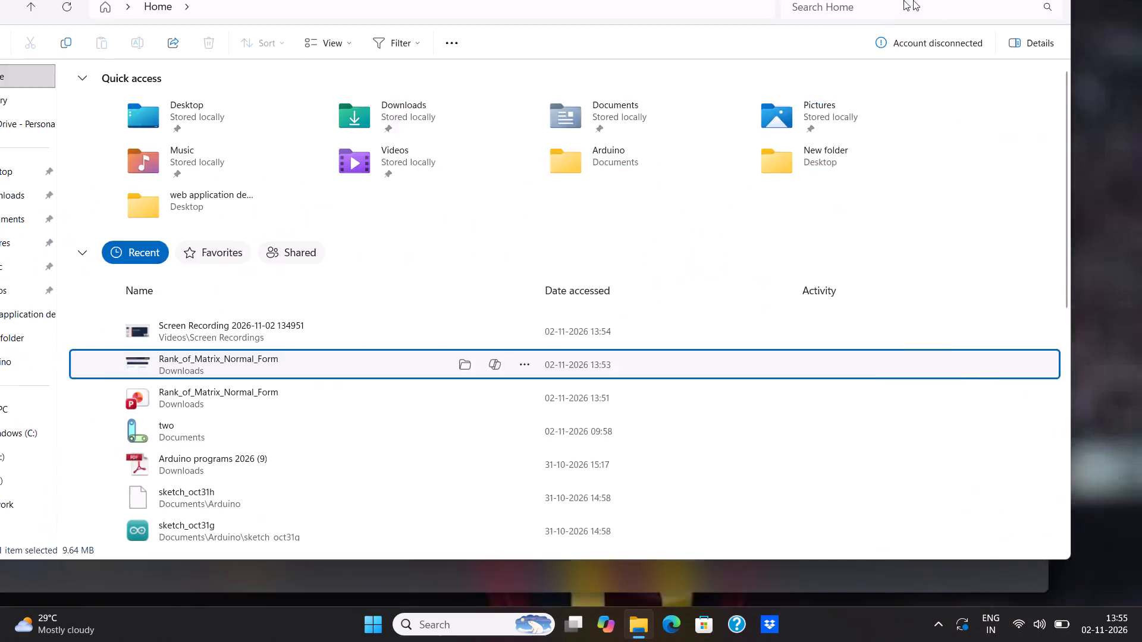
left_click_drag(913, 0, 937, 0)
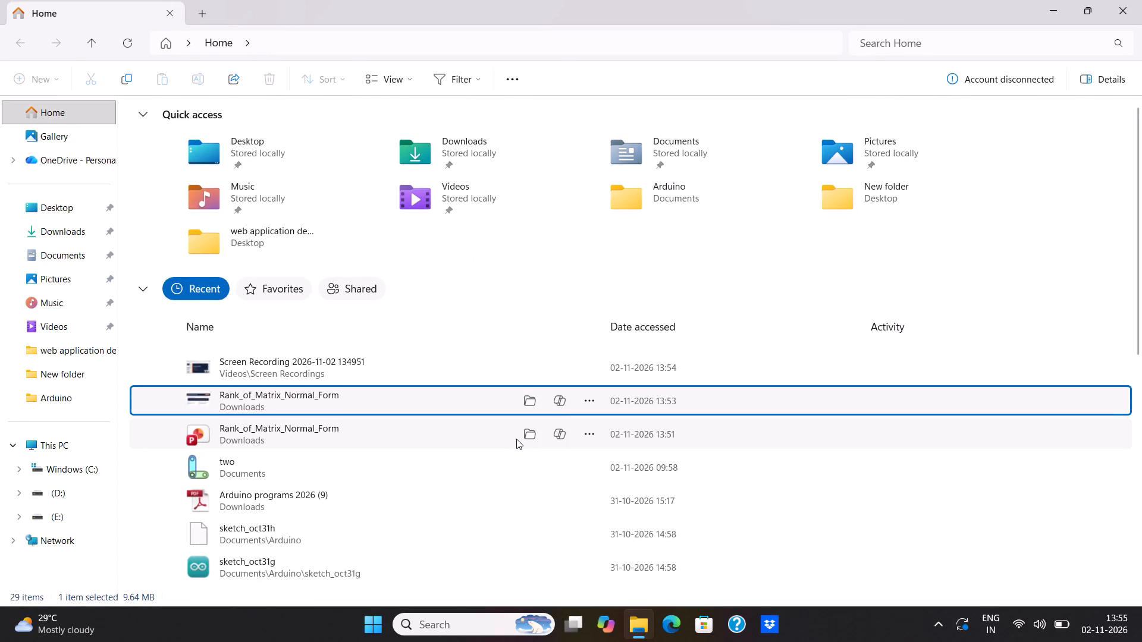
Open the recent Rank_of_Matrix_Normal_Form presentation from File Explorer in PowerPoint.
right_click(516, 439)
right_click(516, 439)
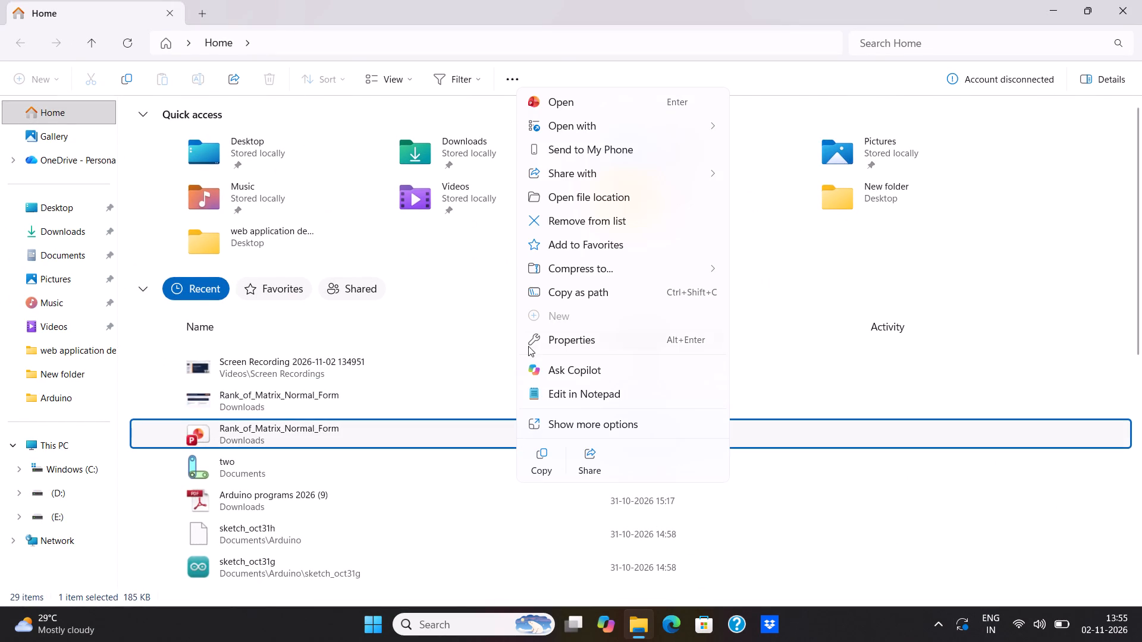
left_click(541, 98)
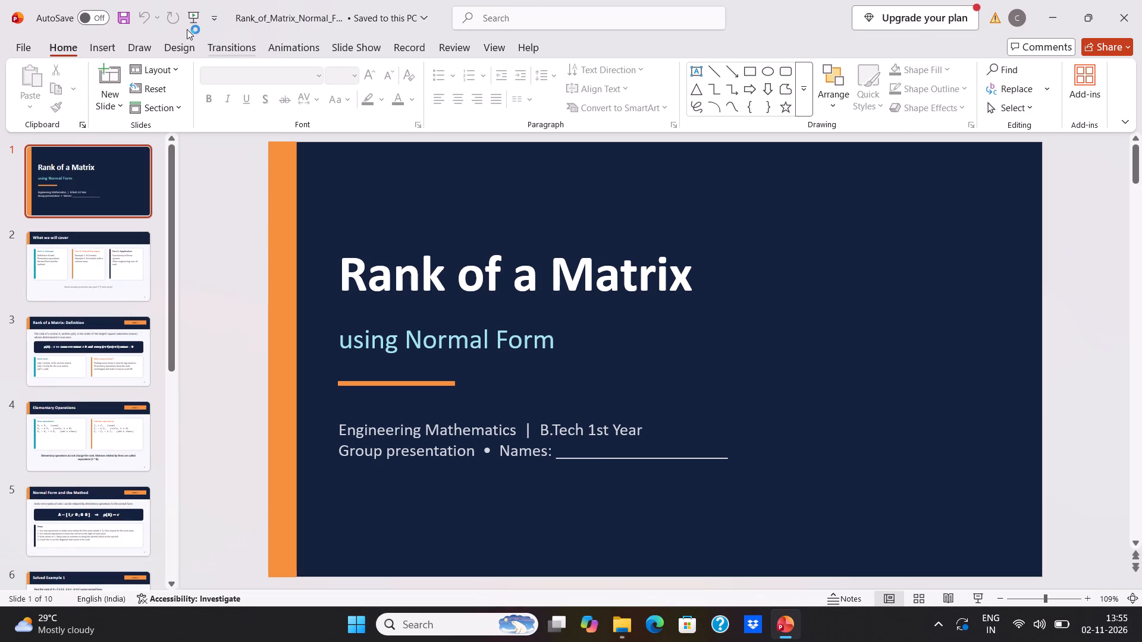
Start a new recording of the Rank of a Matrix presentation from the beginning.
left_click(413, 49)
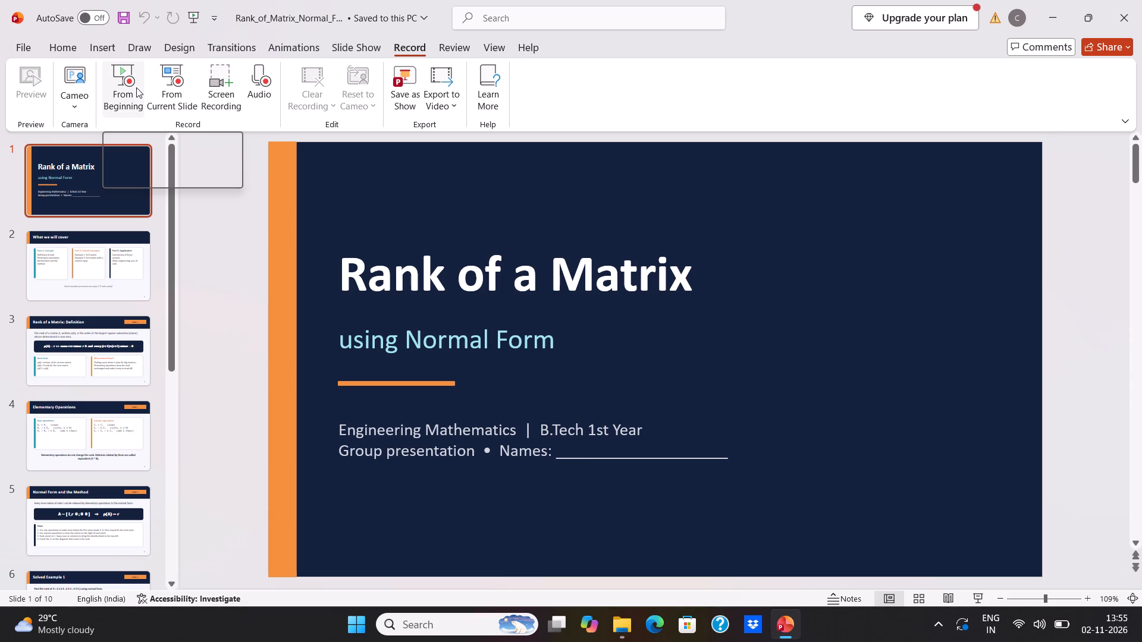
left_click(136, 87)
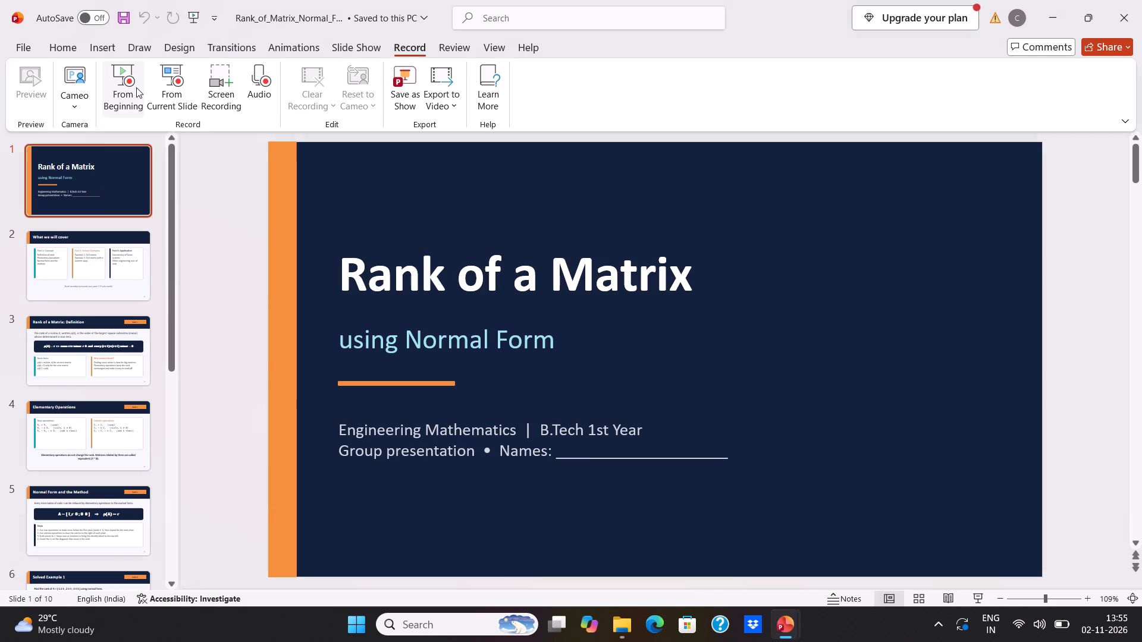
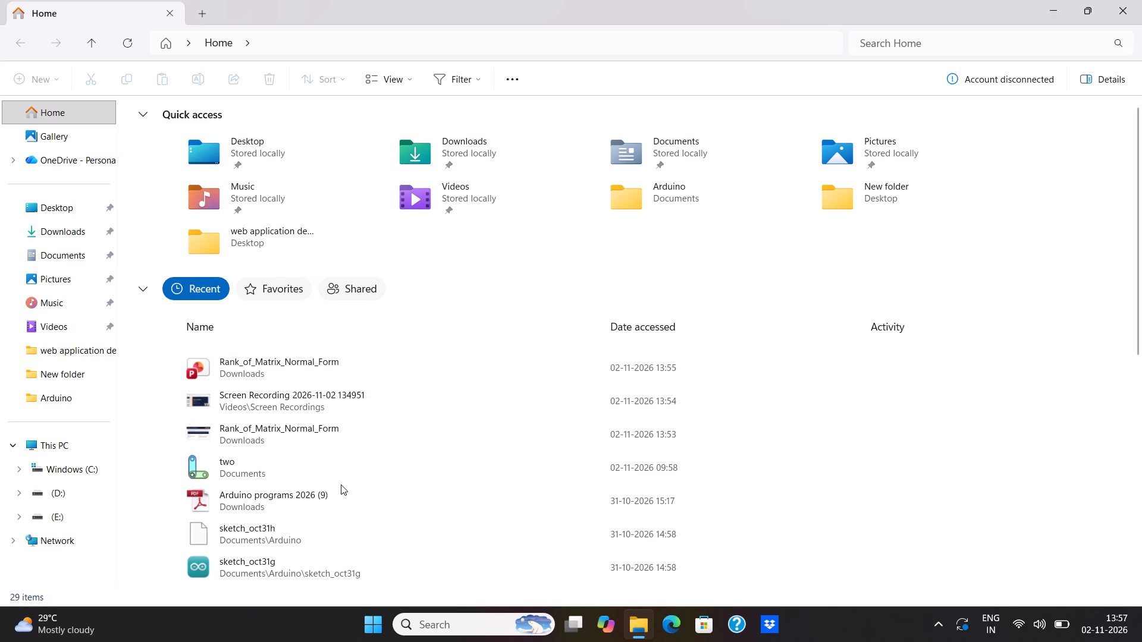
Open the recent Rank_of_Matrix_Normal_Form presentation from File Explorer in PowerPoint.
scroll(341, 484, "down", 6)
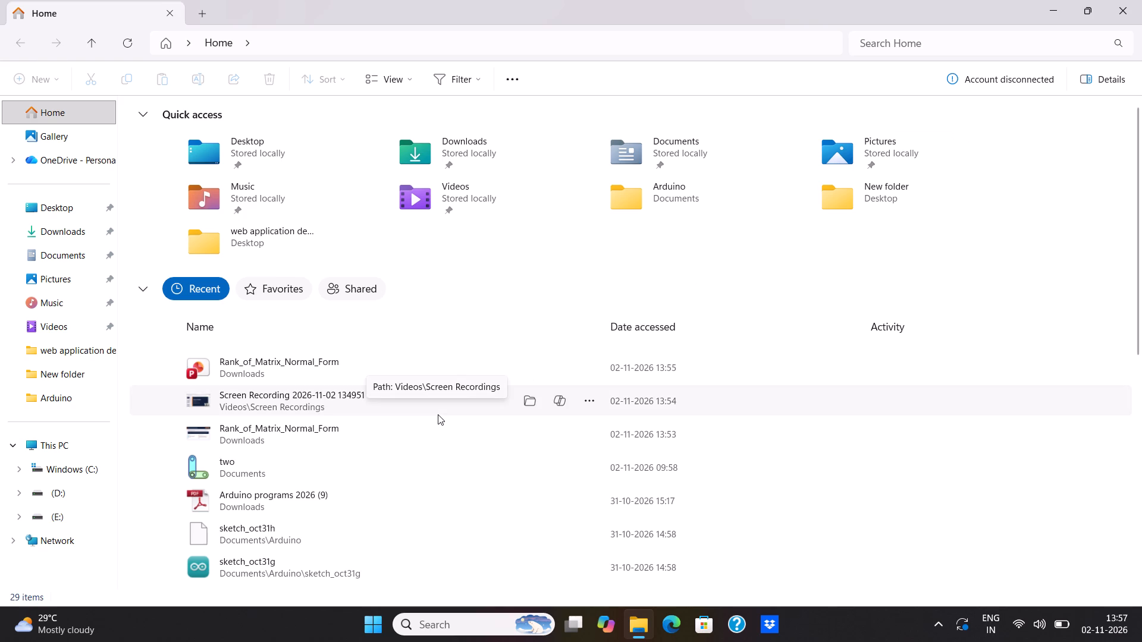
left_click(347, 367)
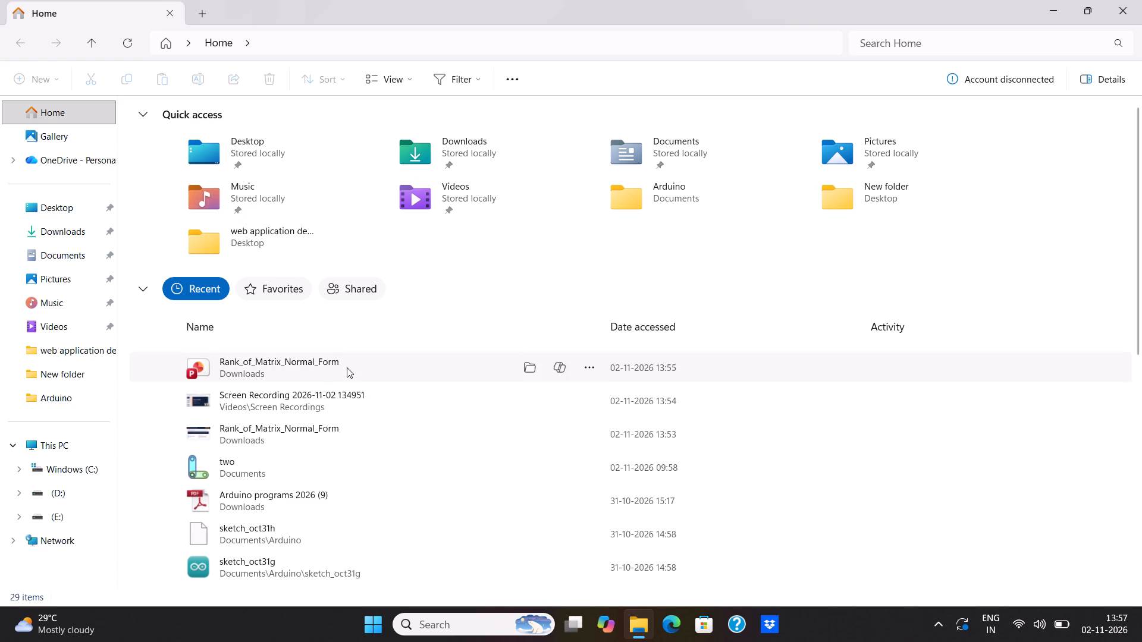
right_click(347, 367)
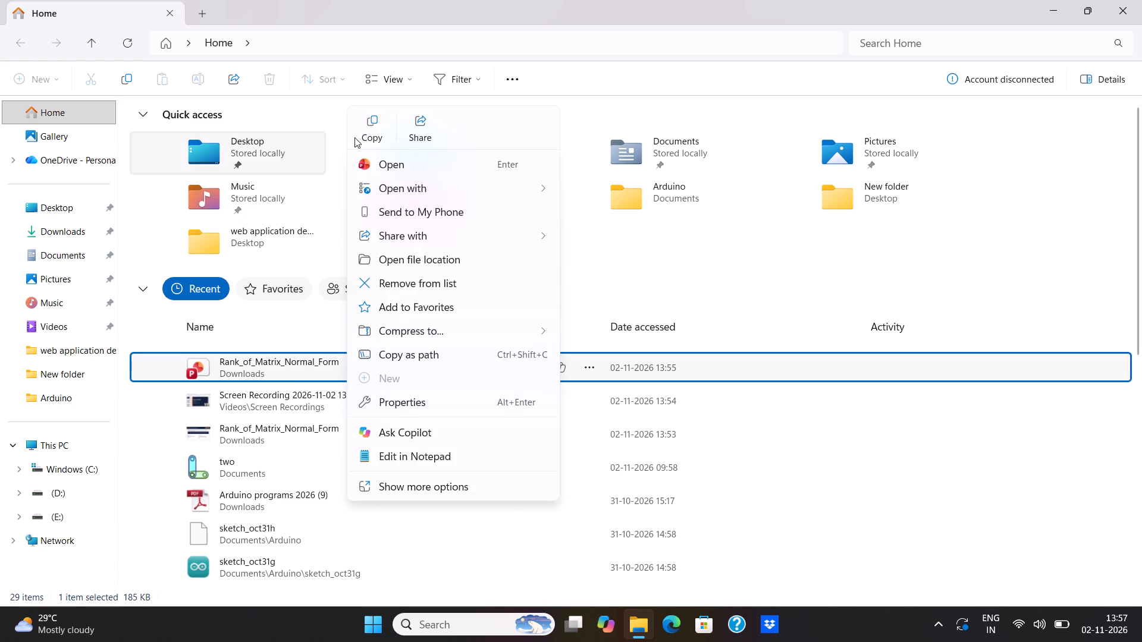
left_click(399, 174)
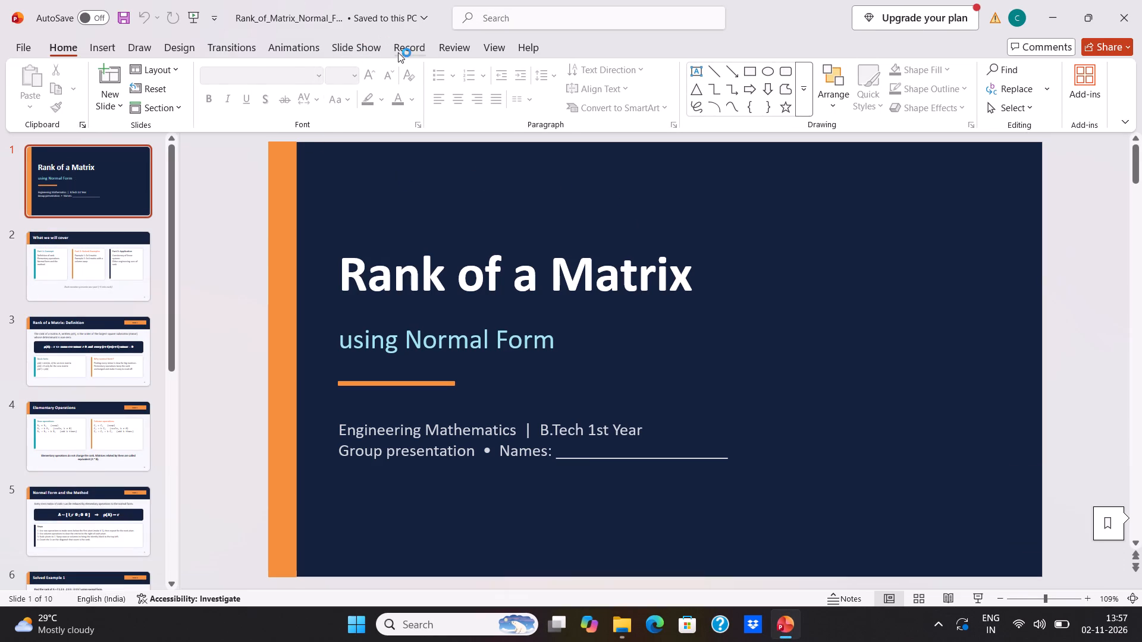
Start a new recording of the Rank of a Matrix presentation from the beginning.
left_click(398, 52)
left_click(123, 96)
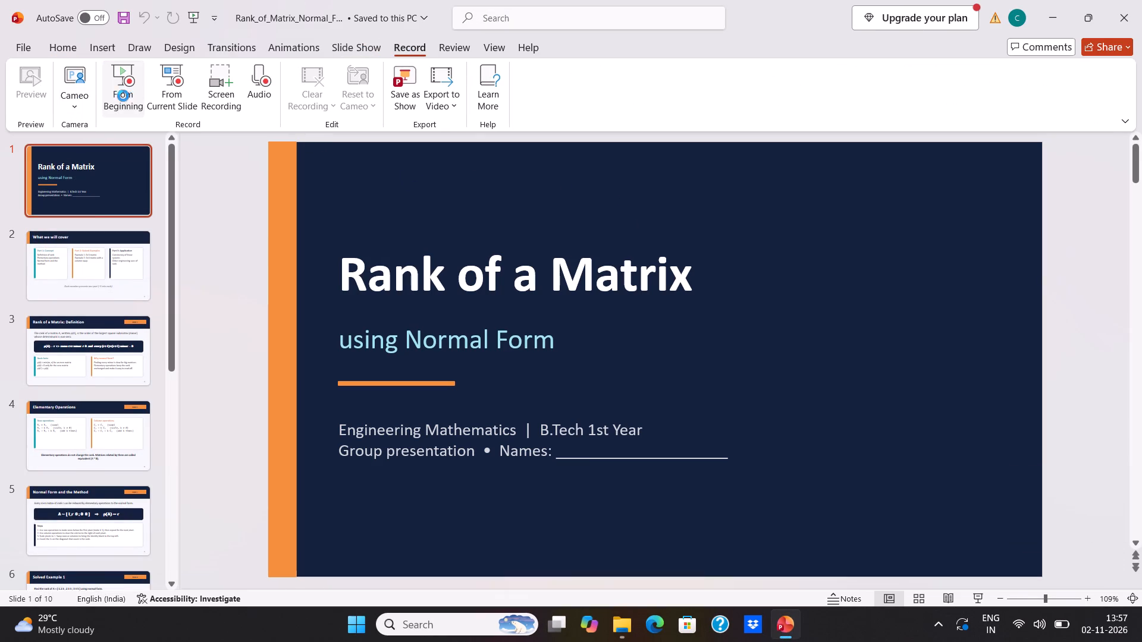
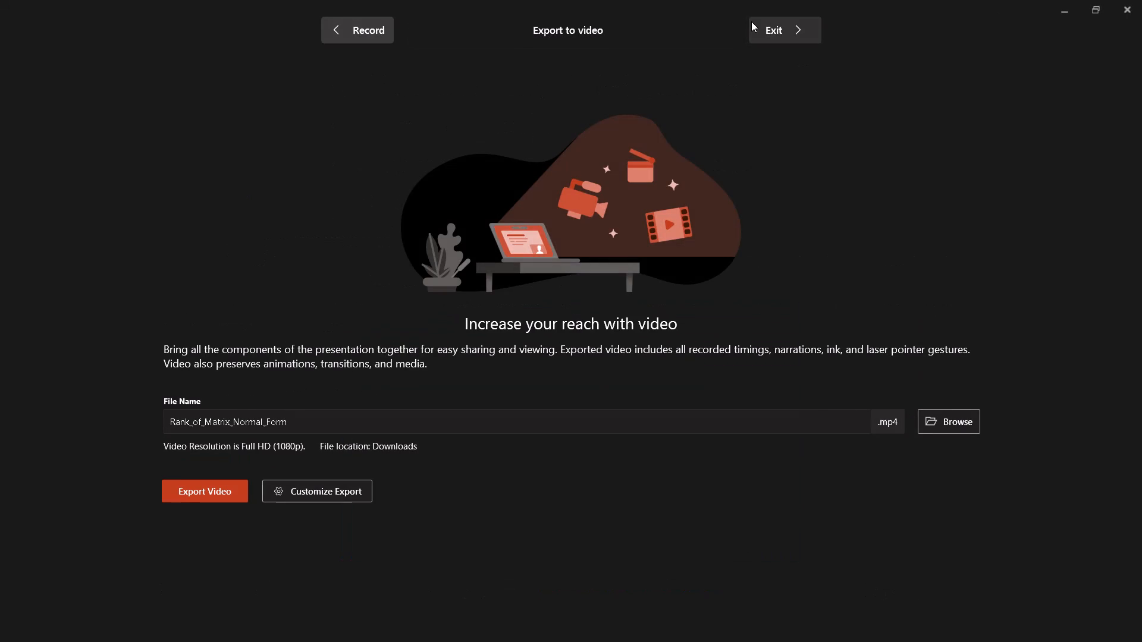
Export the recording as Rank_of_Matrix_Normal_Form.mp4 in Full HD to Downloads, replacing the existing file.
left_click(202, 490)
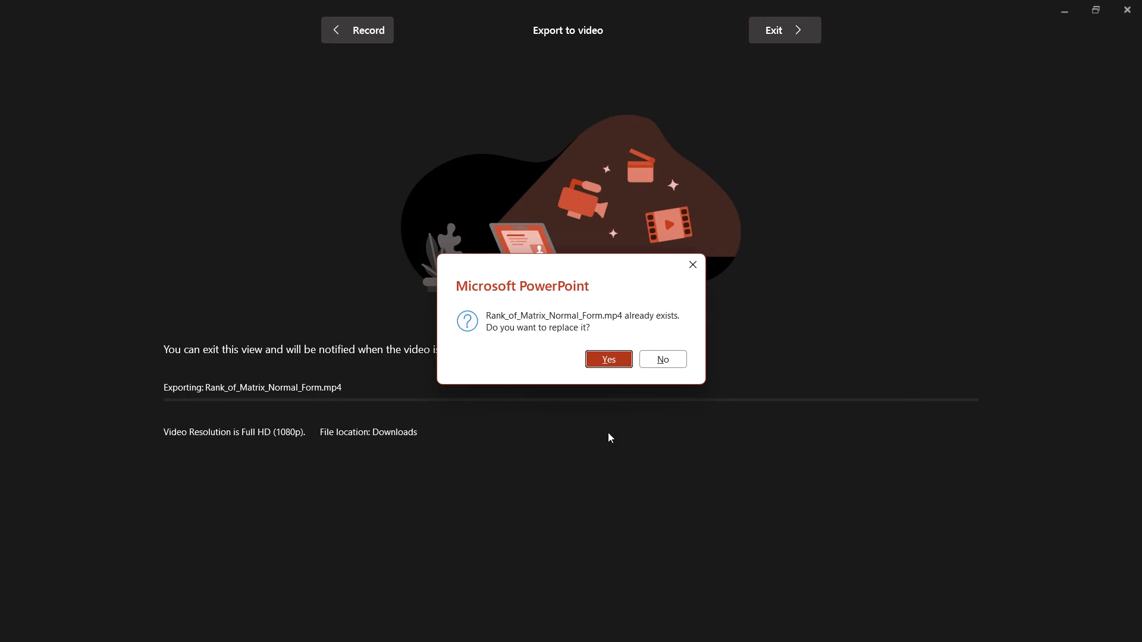
left_click(593, 361)
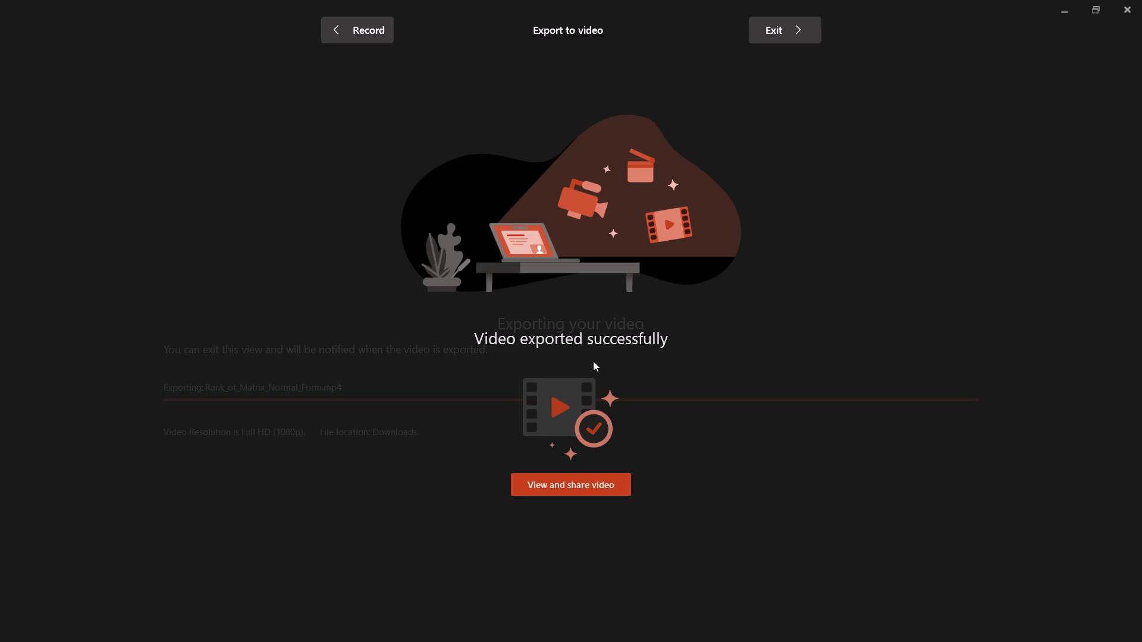
Open the exported Rank_of_Matrix_Normal_Form video in the media player for viewing.
left_click(579, 489)
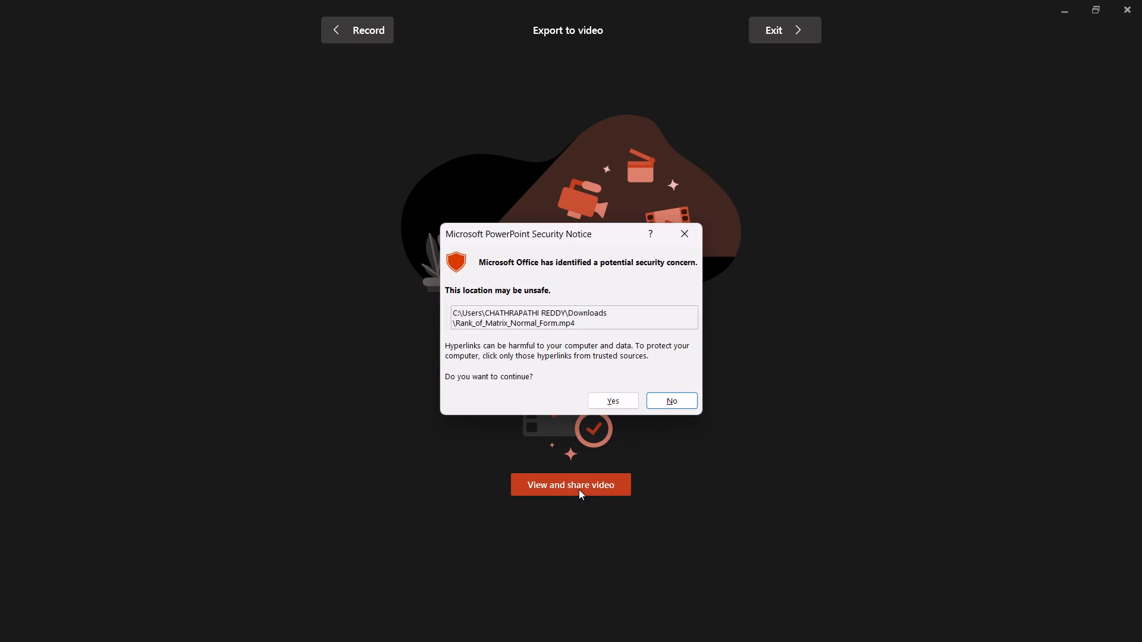
left_click(609, 406)
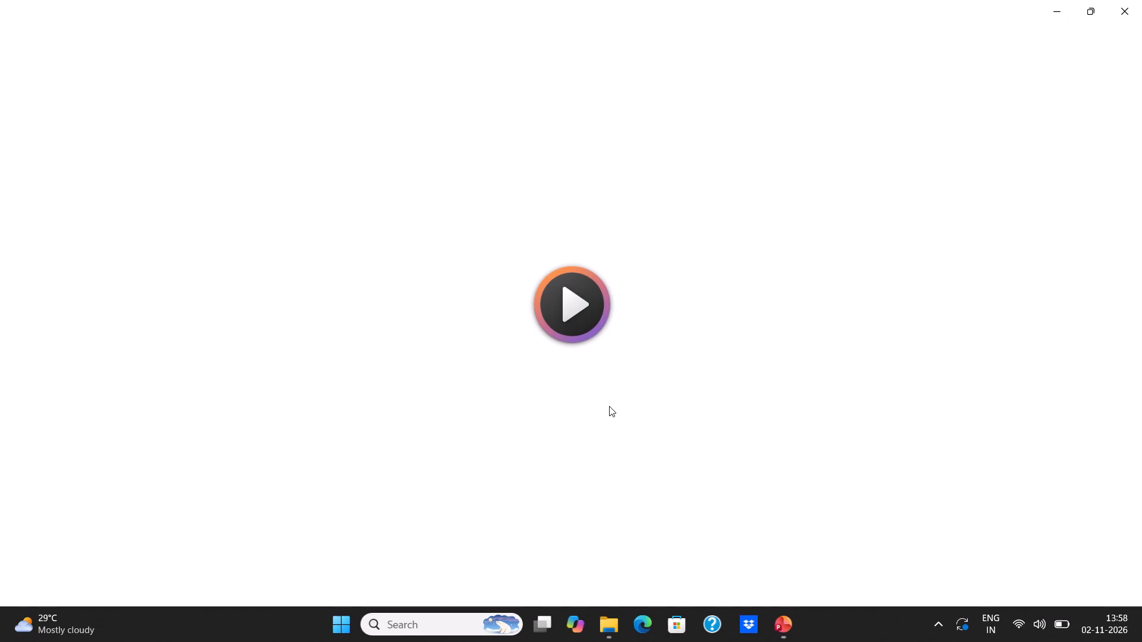
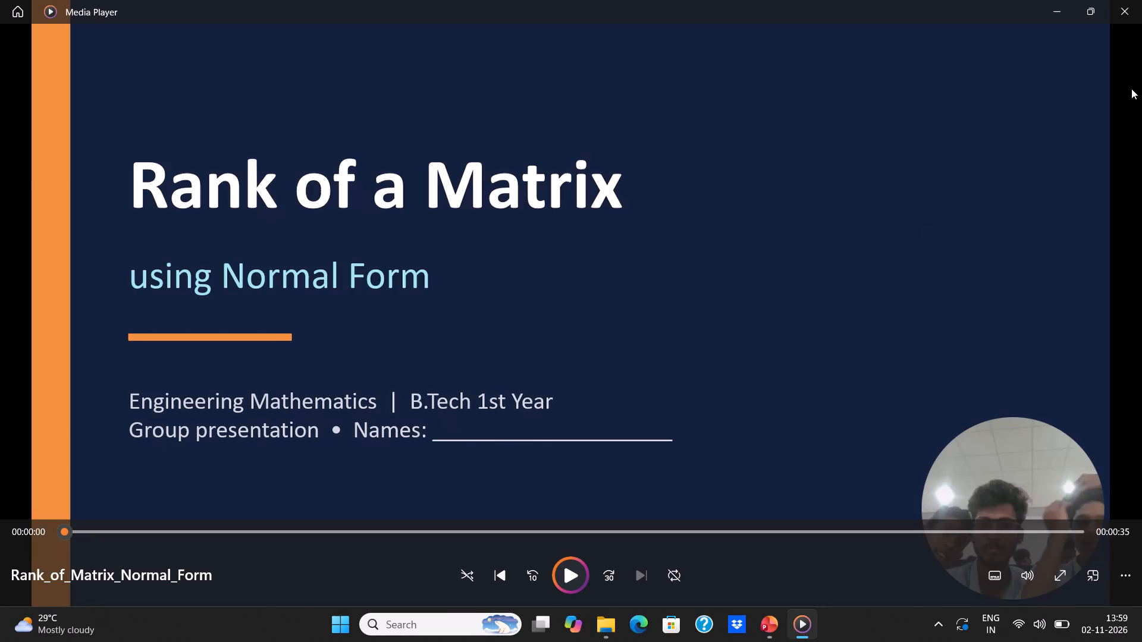
Close the media player showing the exported Rank_of_Matrix_Normal_Form video.
left_click(1113, 0)
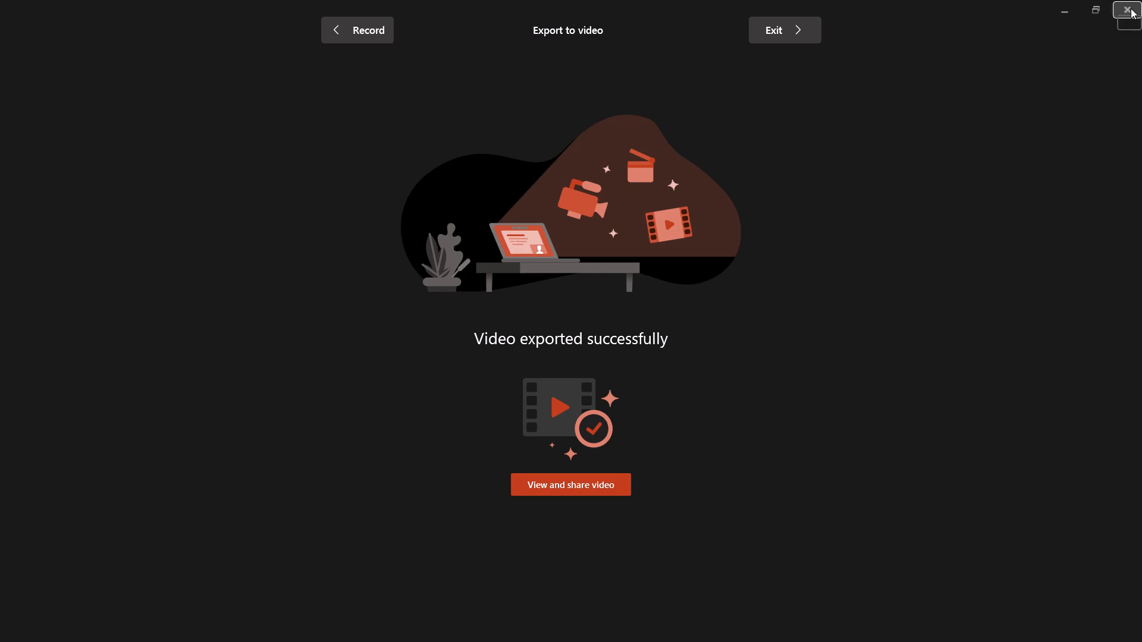
Leave the video export screen and close the Rank_of_Matrix_Normal_Form presentation without saving its changes.
left_click(1116, 8)
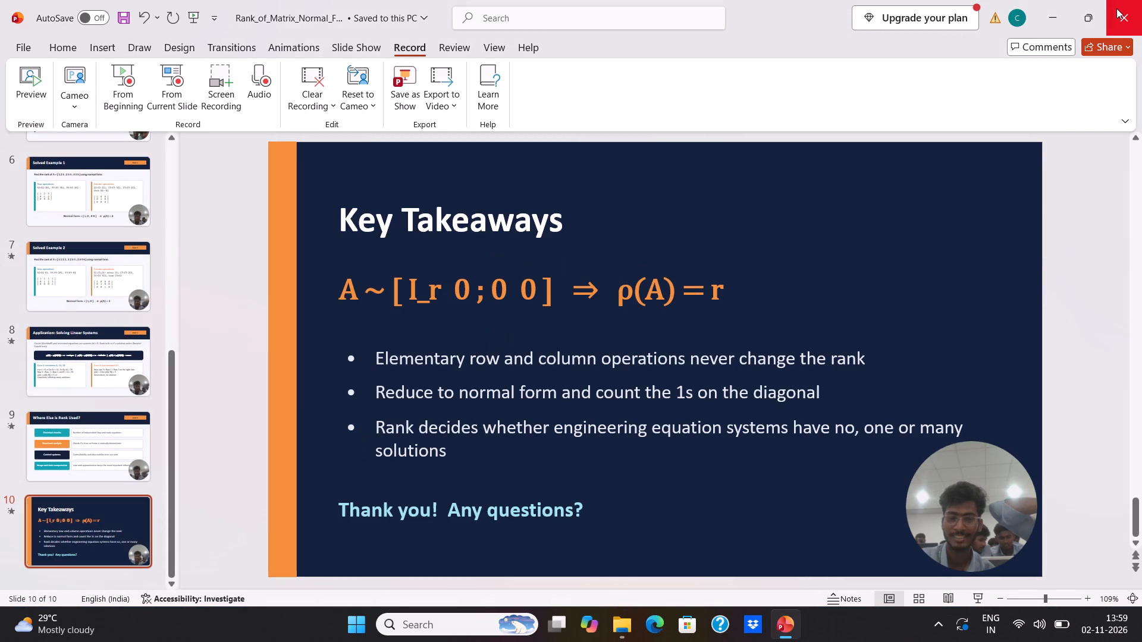
left_click(1116, 8)
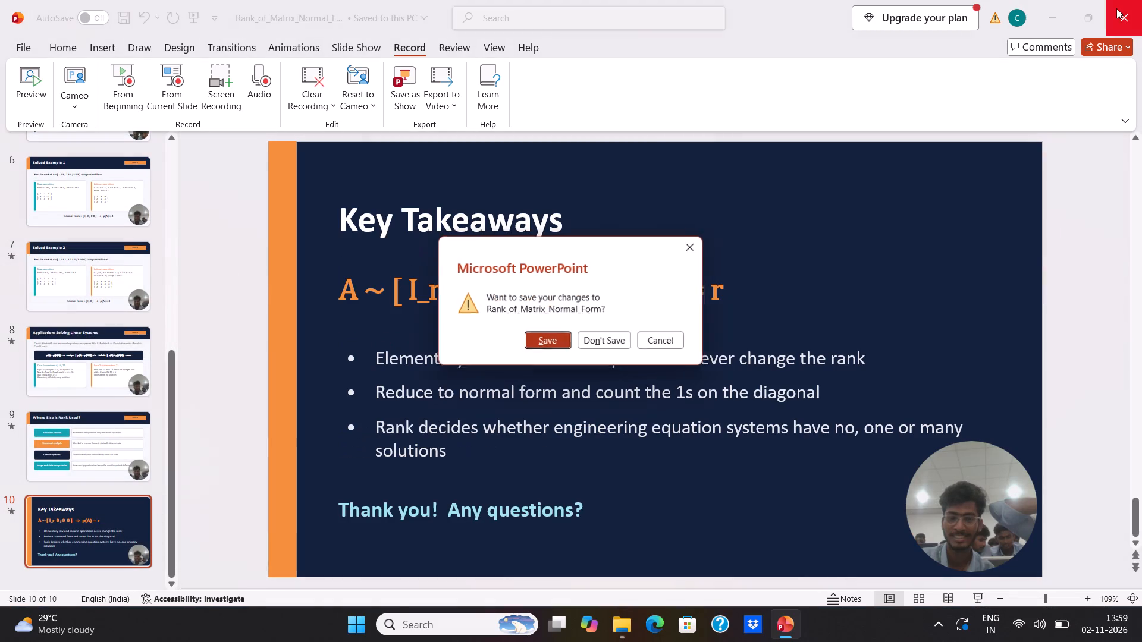
left_click(611, 336)
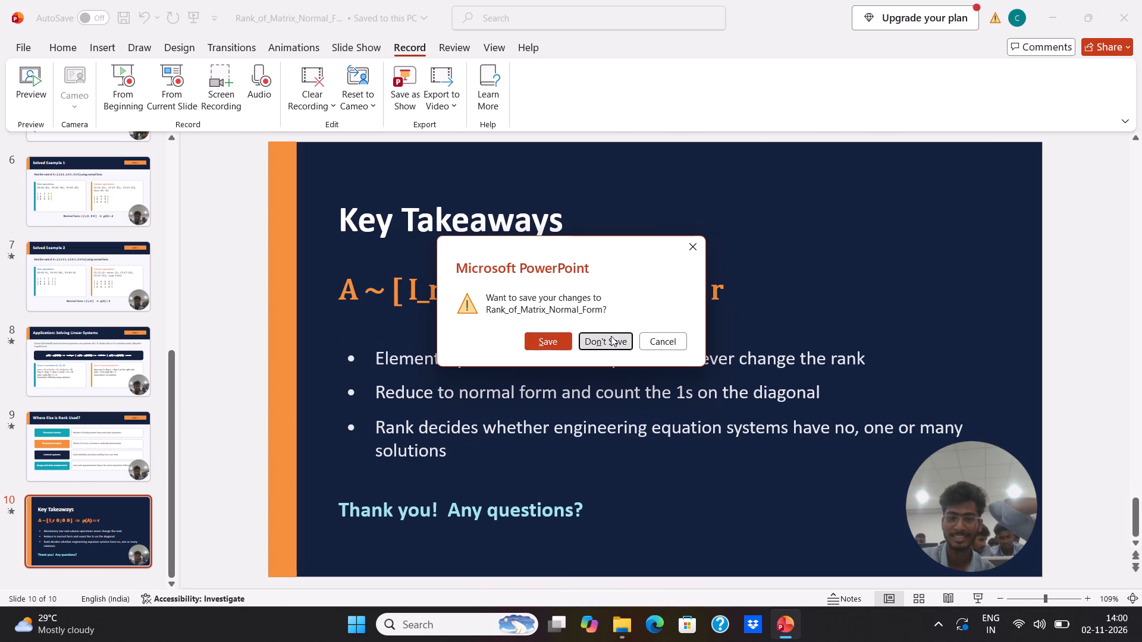
Close the File Explorer window to return to the desktop.
left_click(1131, 1)
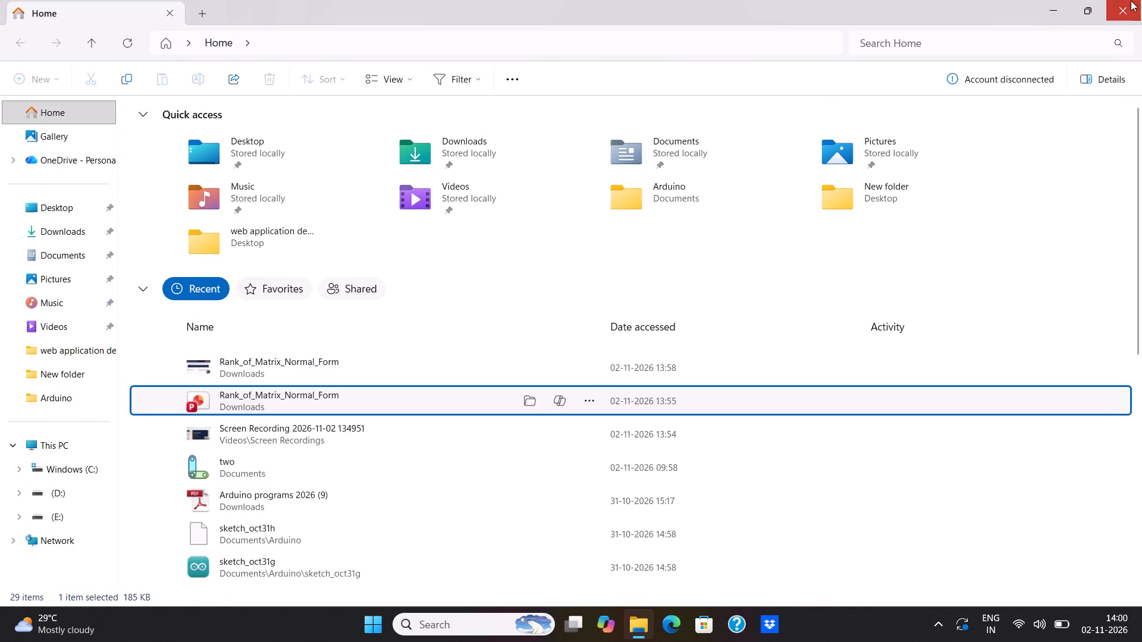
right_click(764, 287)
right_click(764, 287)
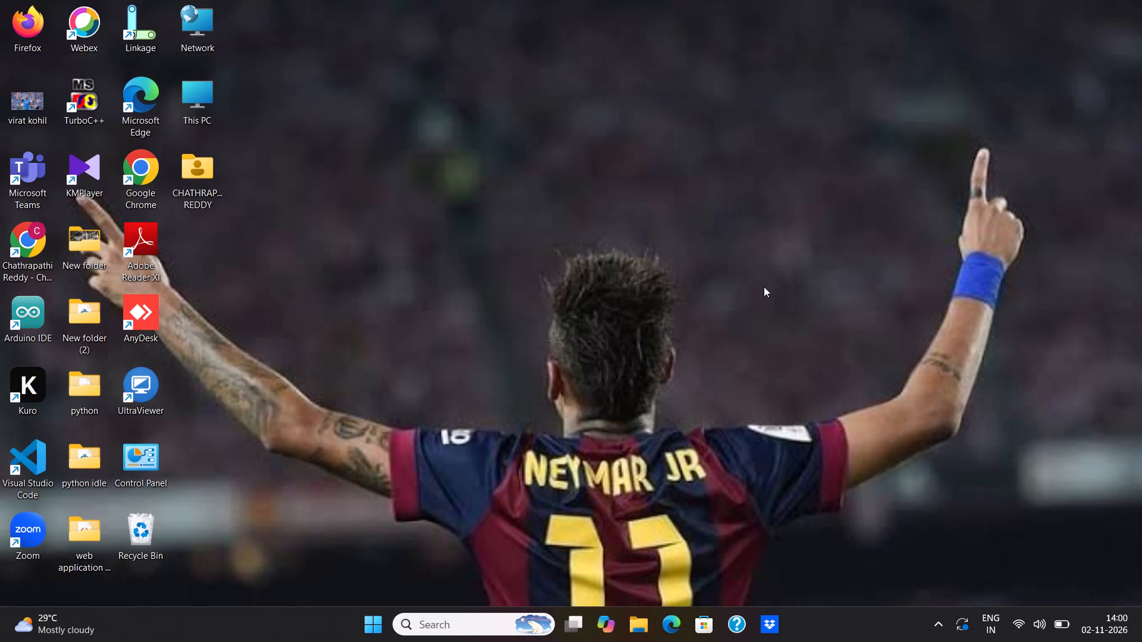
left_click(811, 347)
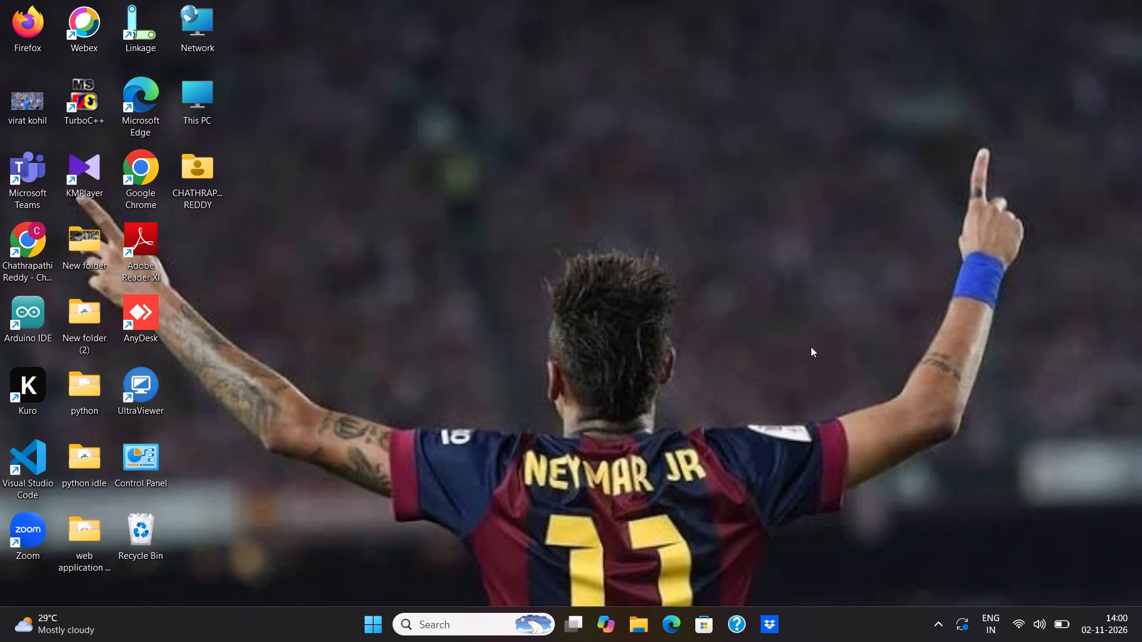
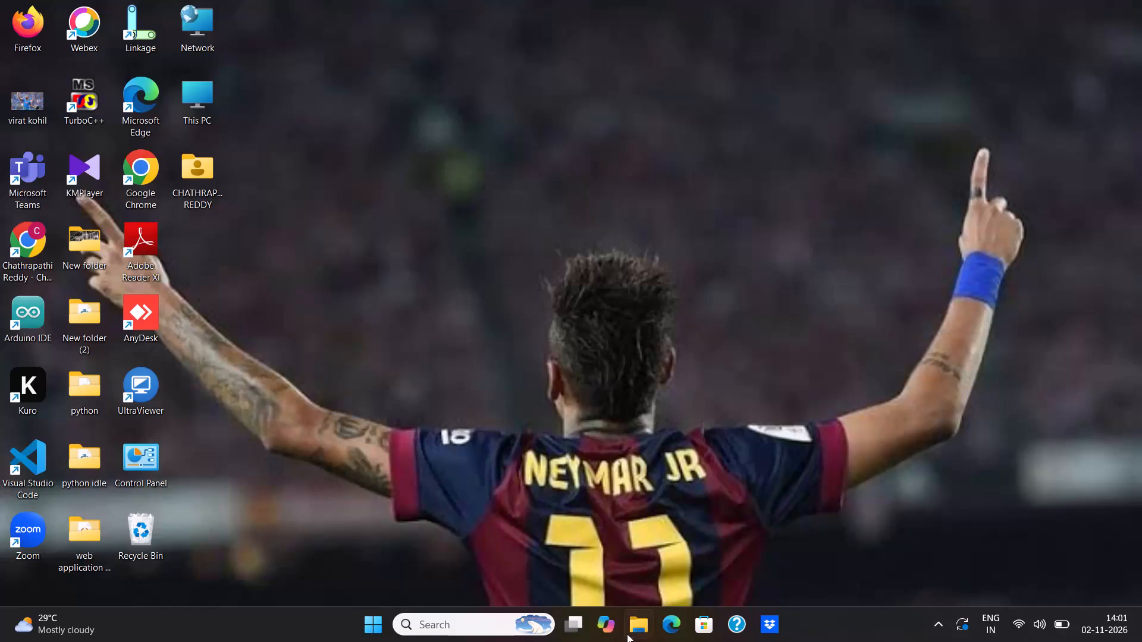
Open the Rank_of_Matrix_Normal_Form presentation from the recent files in File Explorer.
left_click(627, 630)
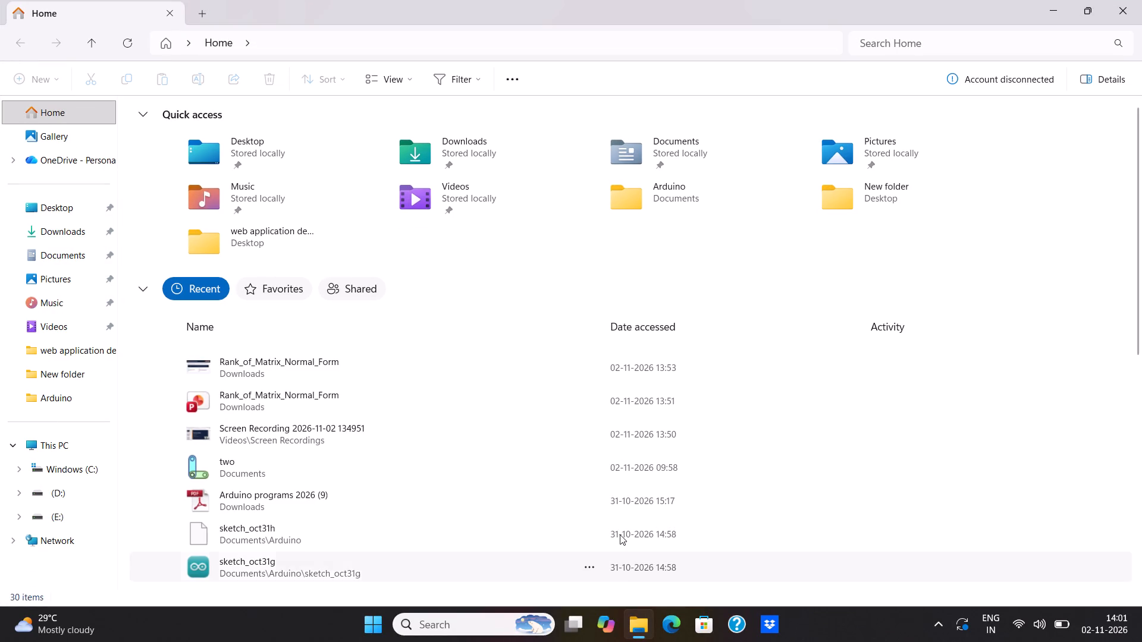
left_click(275, 405)
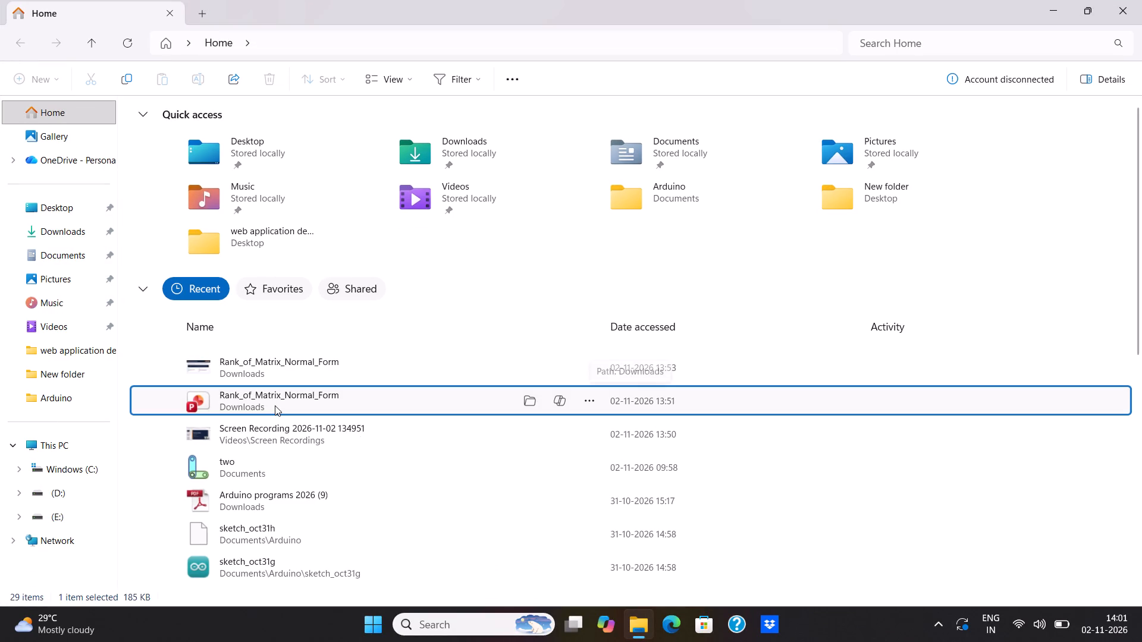
left_click(275, 405)
right_click(275, 405)
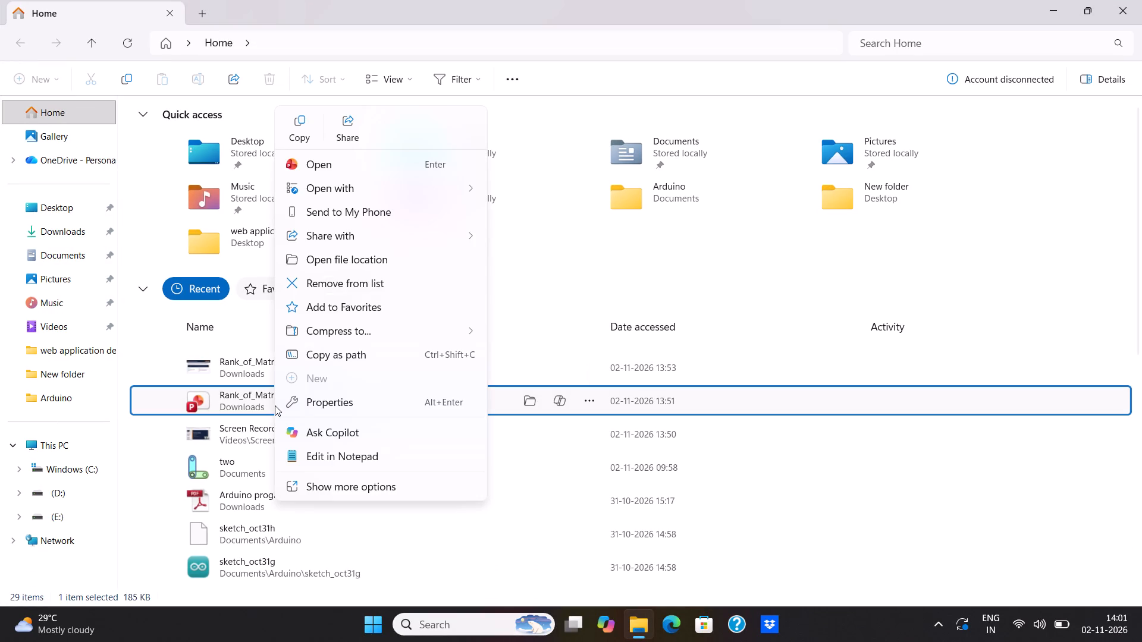
left_click(334, 161)
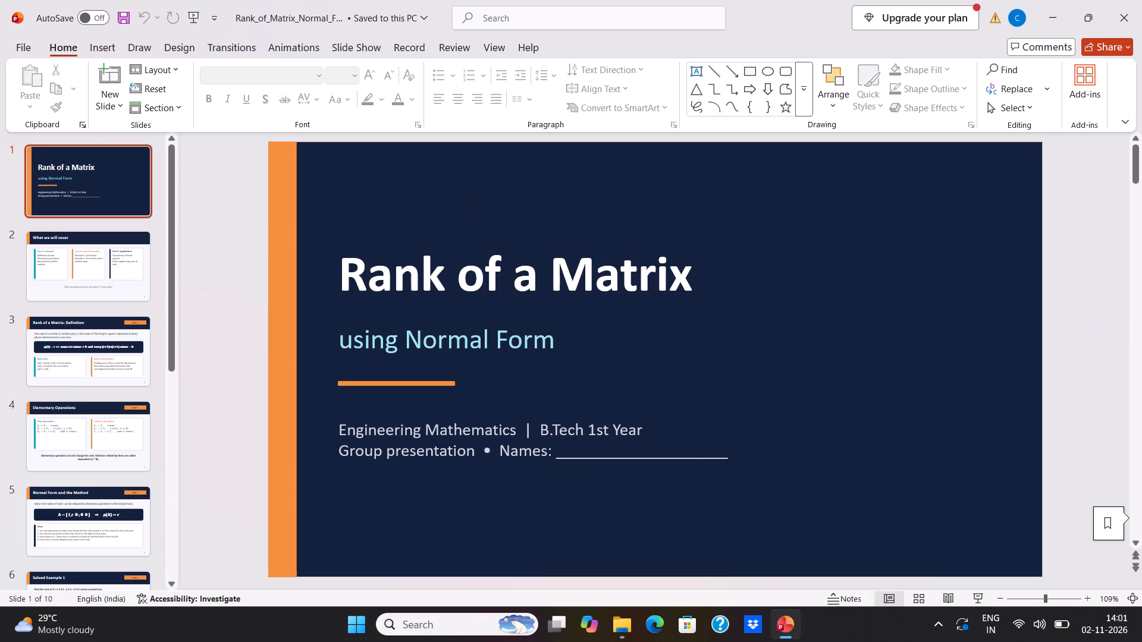
Delete the words "Group presentation" from the second line of the title slide's details text.
left_click(476, 454)
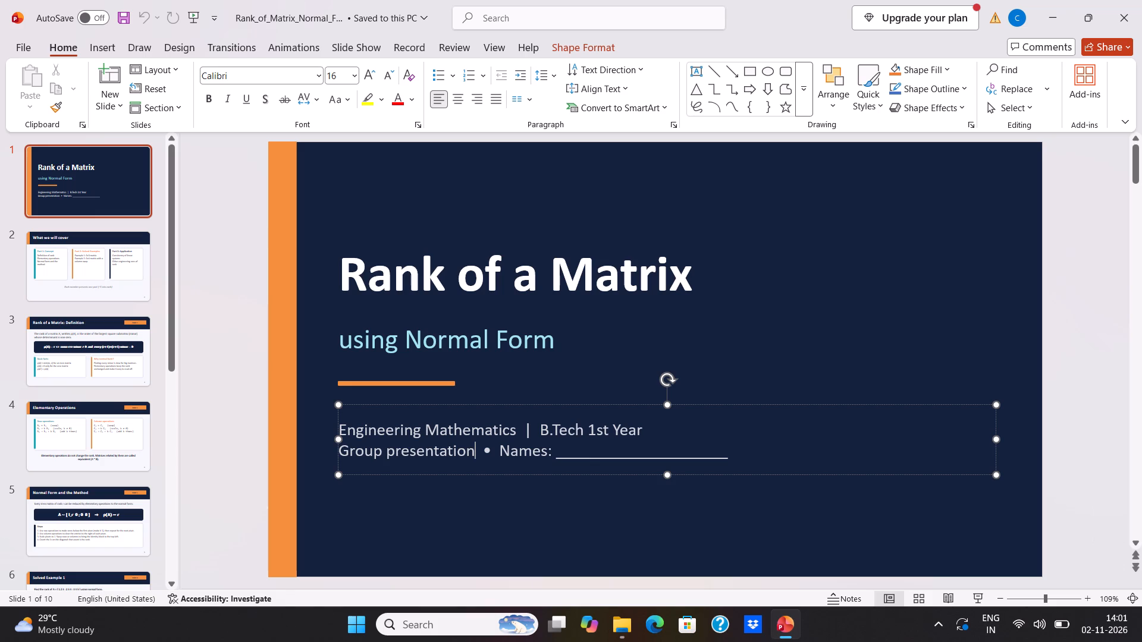
key("BackSpace")
key("BackSpace")
key("BackSpace")
key("BackSpace")
key("BackSpace")
key("BackSpace")
key("BackSpace")
key("BackSpace")
key("BackSpace")
key("BackSpace")
key("BackSpace")
key("BackSpace")
key("BackSpace")
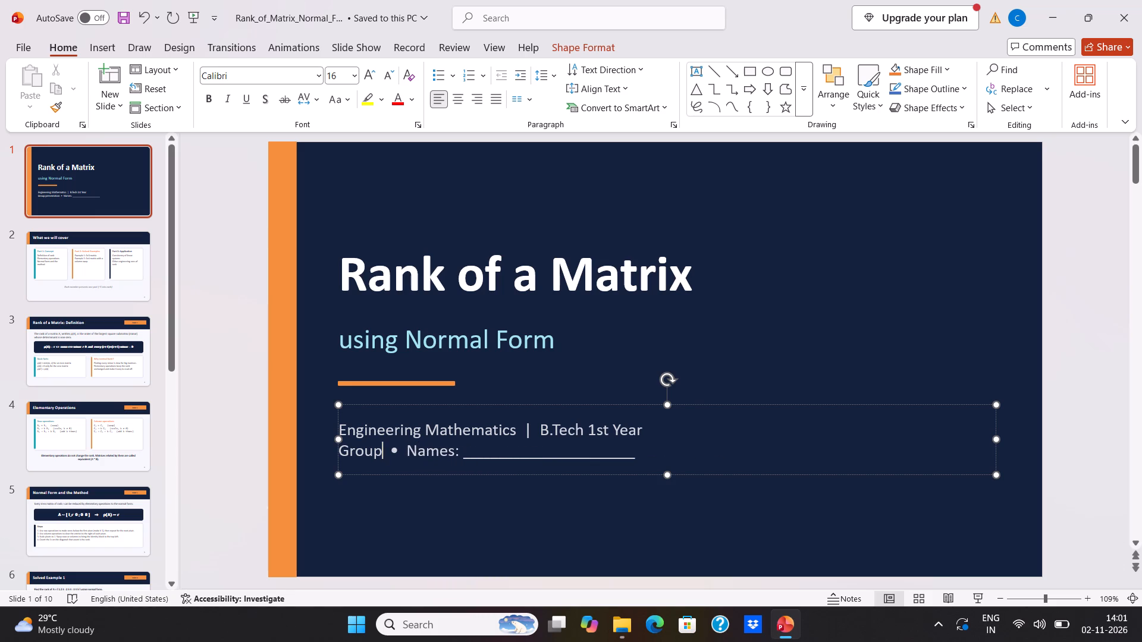
key("BackSpace")
key("BackSpace")
key("BackSpace")
key("BackSpace")
key("BackSpace")
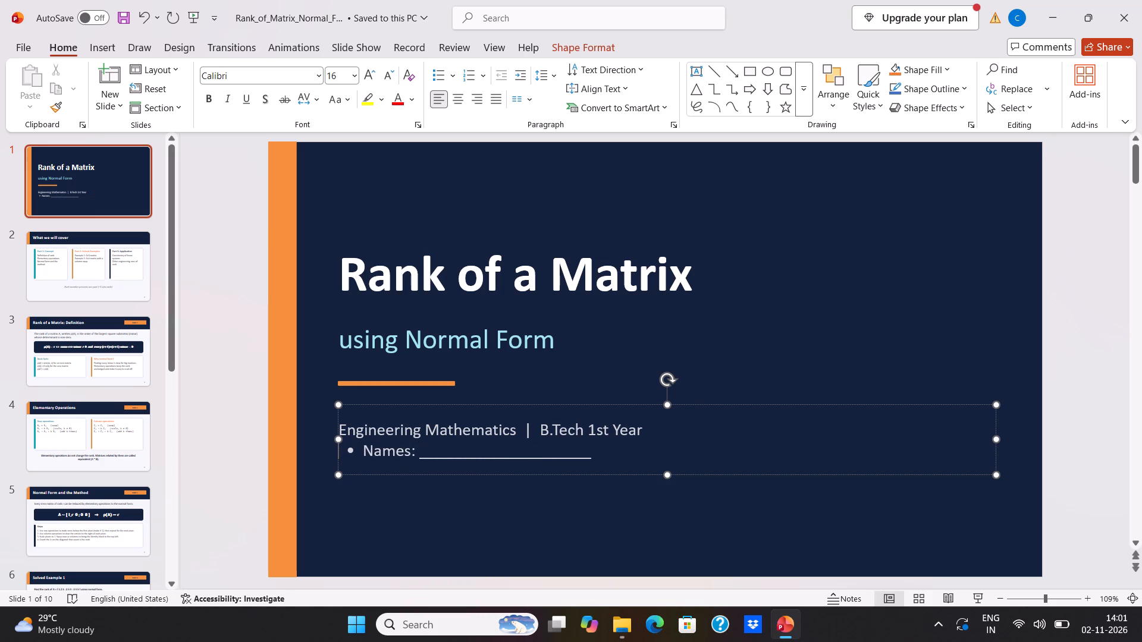
Remove the colon after "Names" and the bullet before it, keeping the label on its own line.
double_click(413, 450)
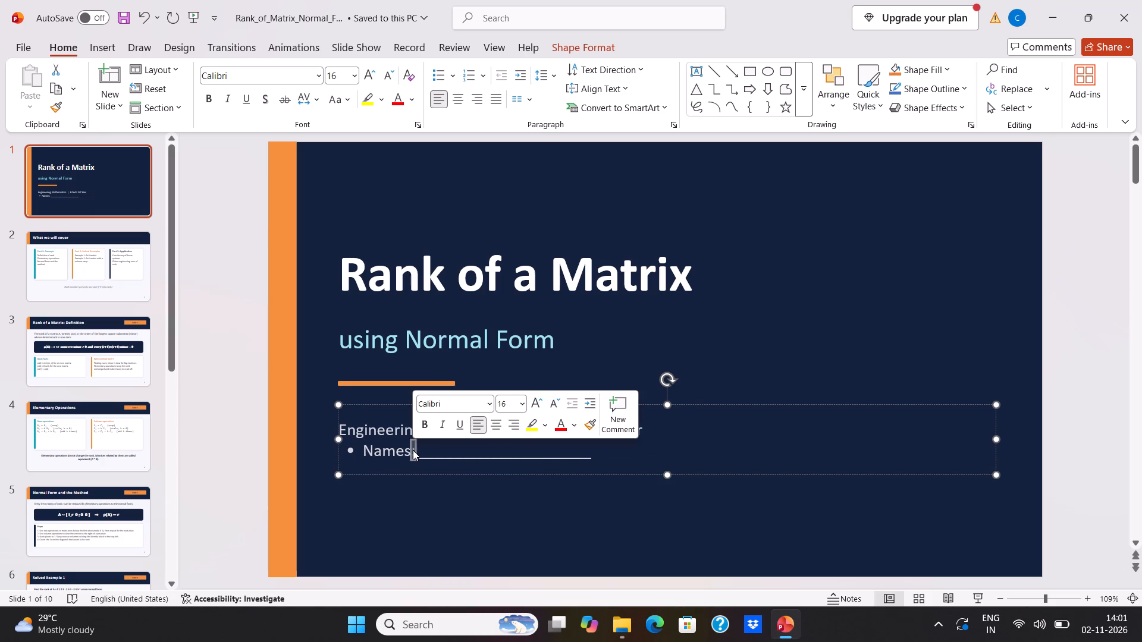
key("BackSpace")
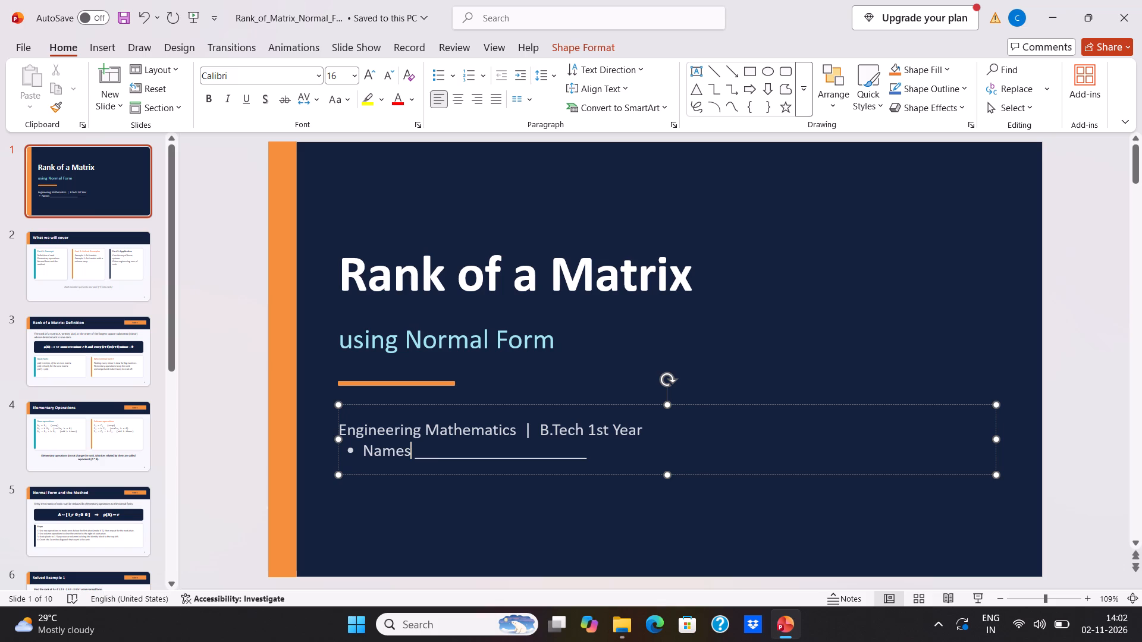
left_click(358, 447)
key("BackSpace")
key("BackSpace")
key("BackSpace")
key("BackSpace")
key("BackSpace")
key("Return")
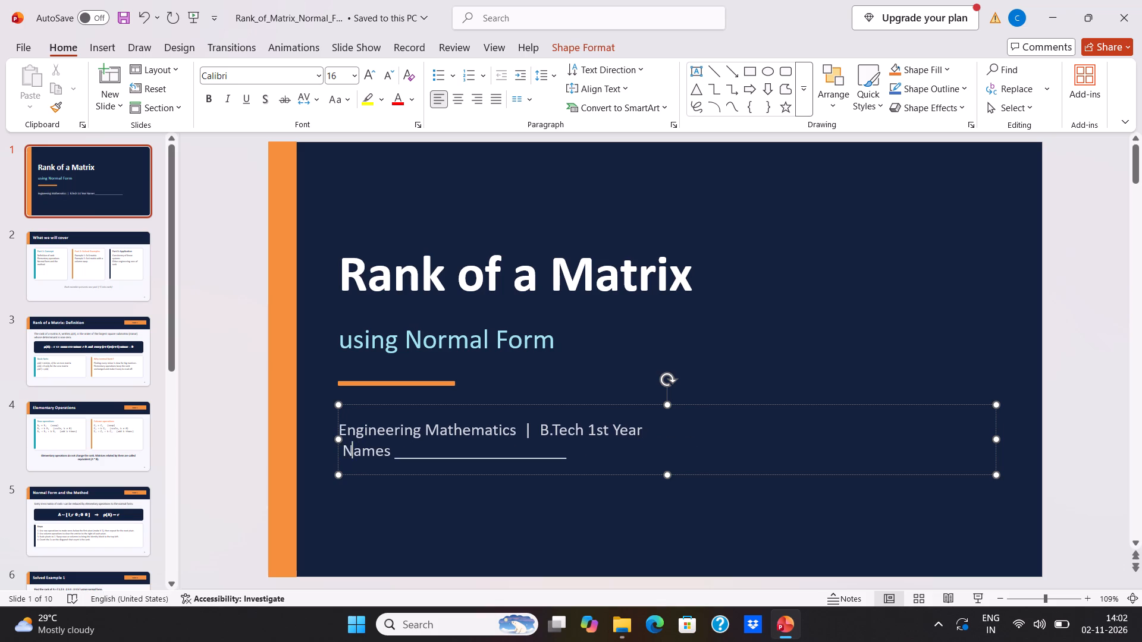
Change the title slide label "Names" to "Name:" and remove the space in front of it.
left_click(391, 448)
key("BackSpace")
key("shift+colon")
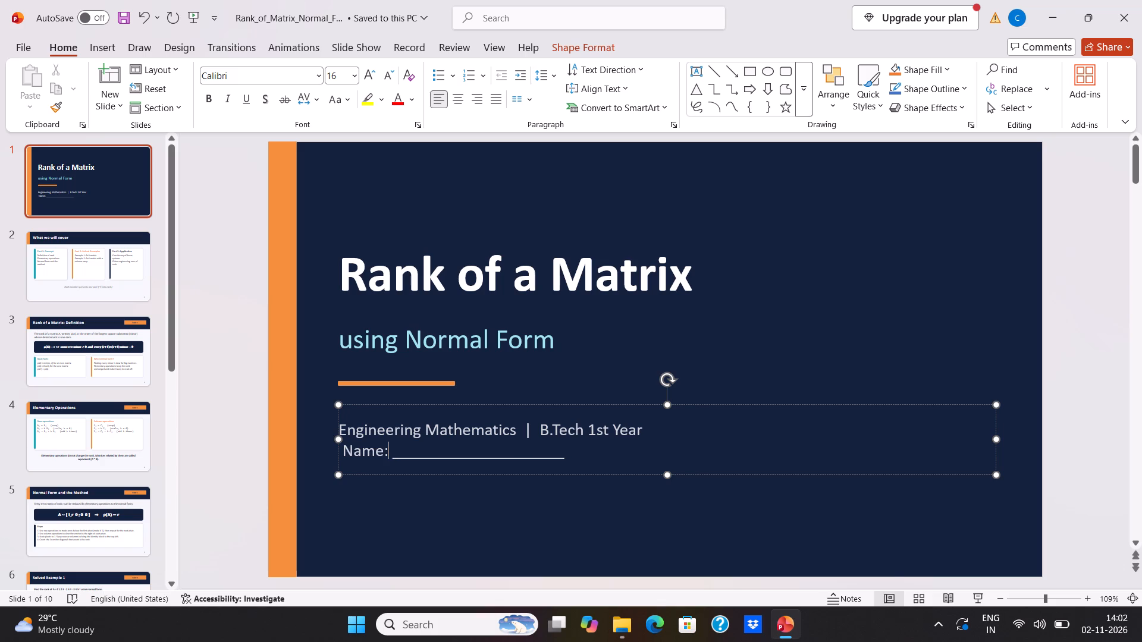
left_click(396, 449)
left_click(341, 449)
key("BackSpace")
left_click(519, 426)
left_click(532, 367)
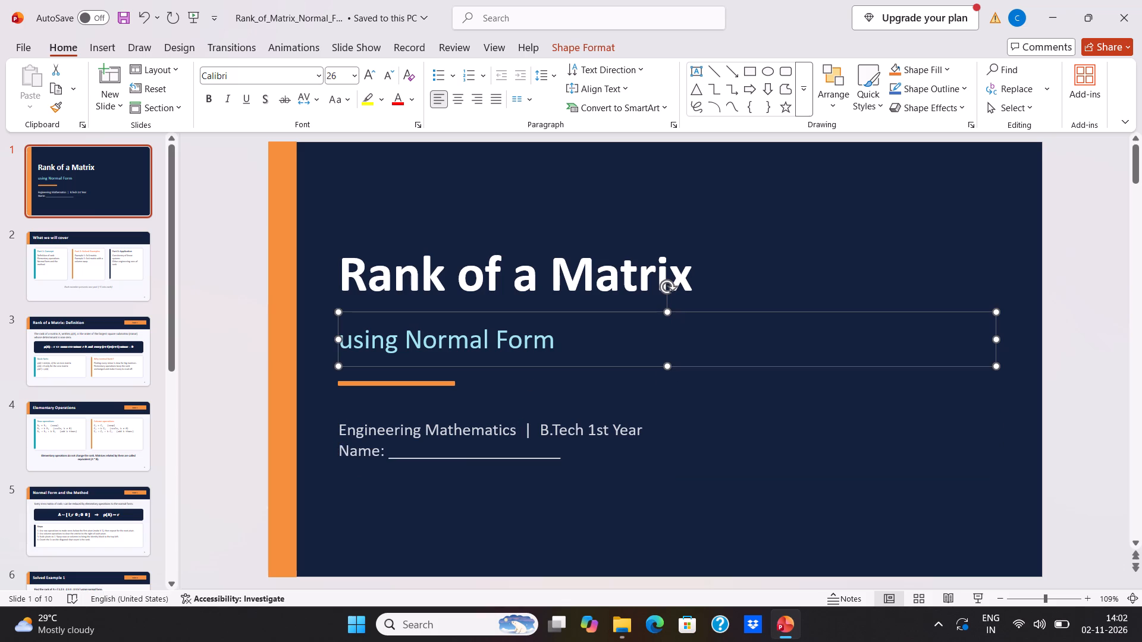
left_click(415, 512)
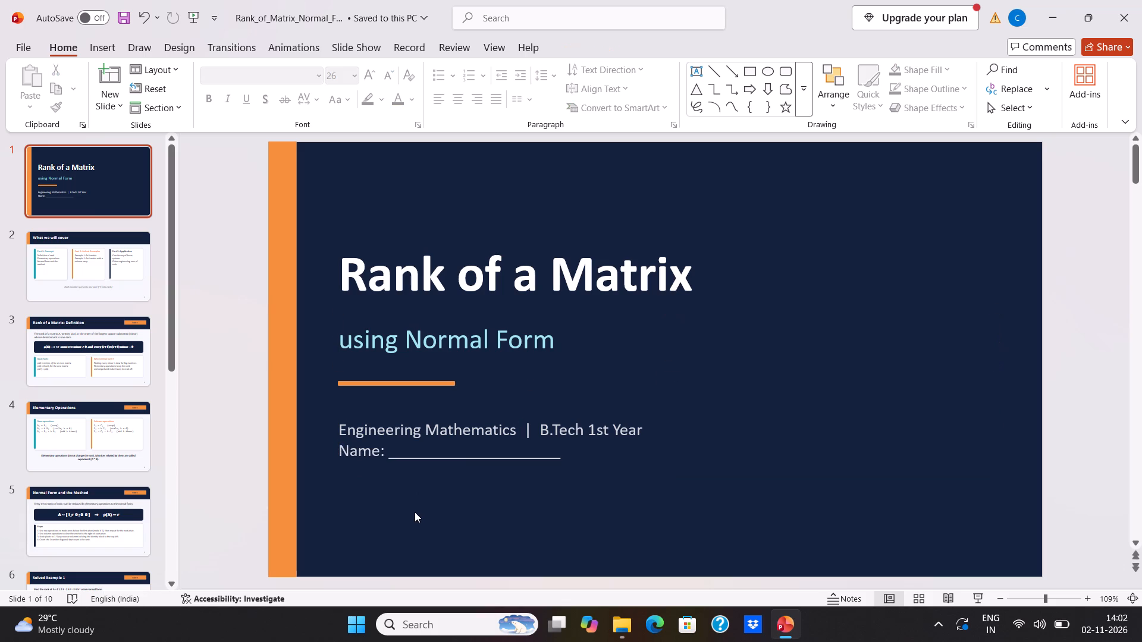
Enter the presenter's full name in capitals directly after "Name:" on the title slide.
left_click(401, 445)
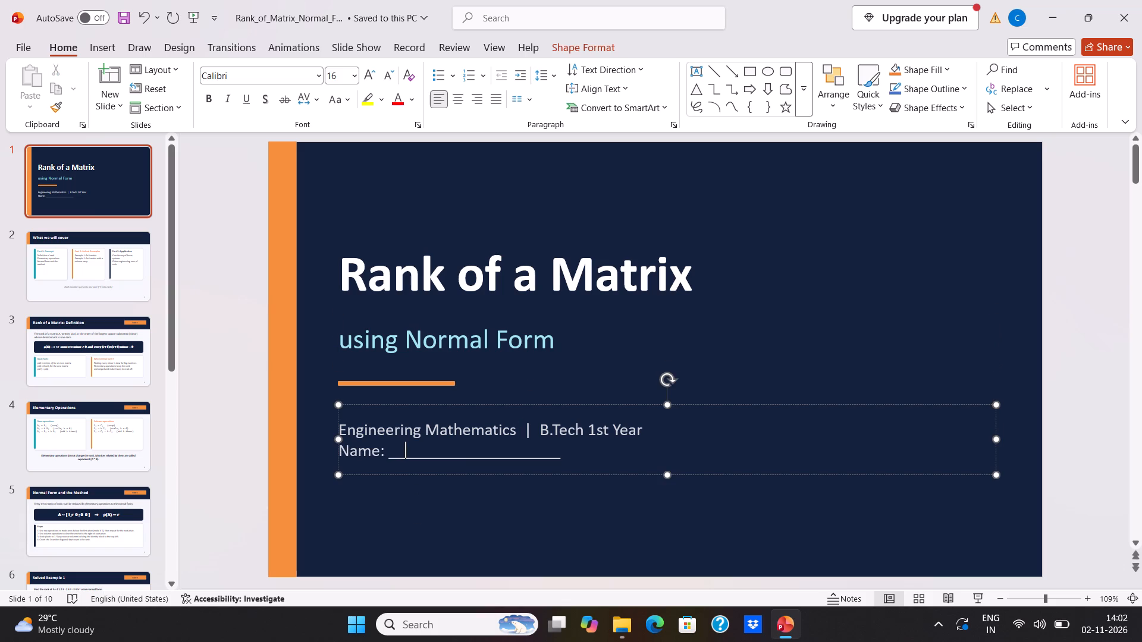
left_click(386, 452)
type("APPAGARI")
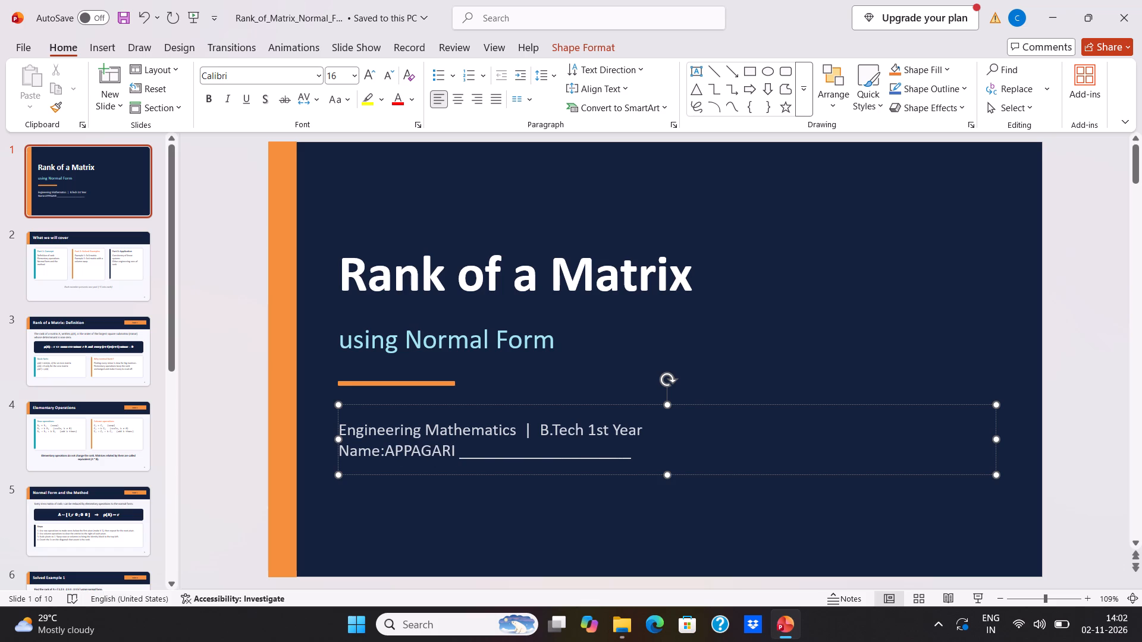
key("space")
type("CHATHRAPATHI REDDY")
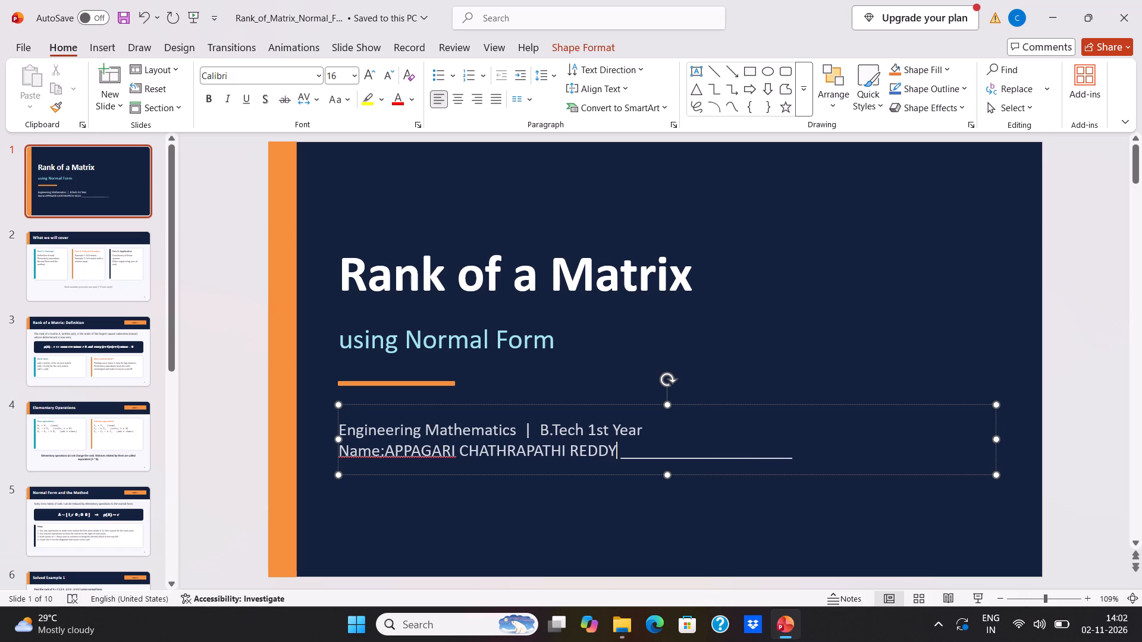
left_click(450, 488)
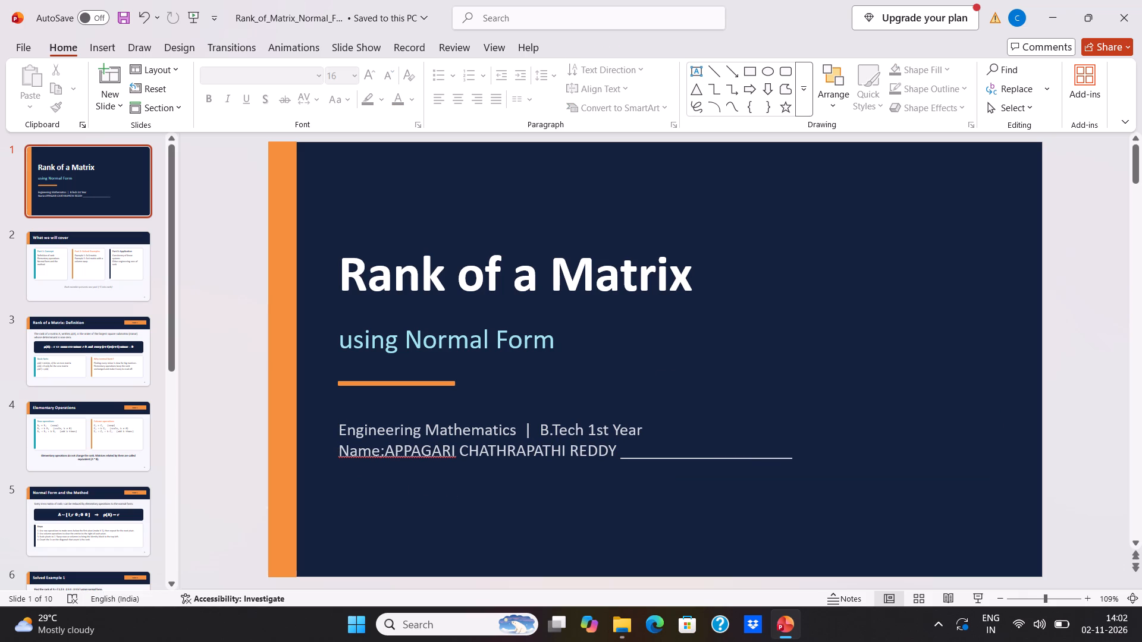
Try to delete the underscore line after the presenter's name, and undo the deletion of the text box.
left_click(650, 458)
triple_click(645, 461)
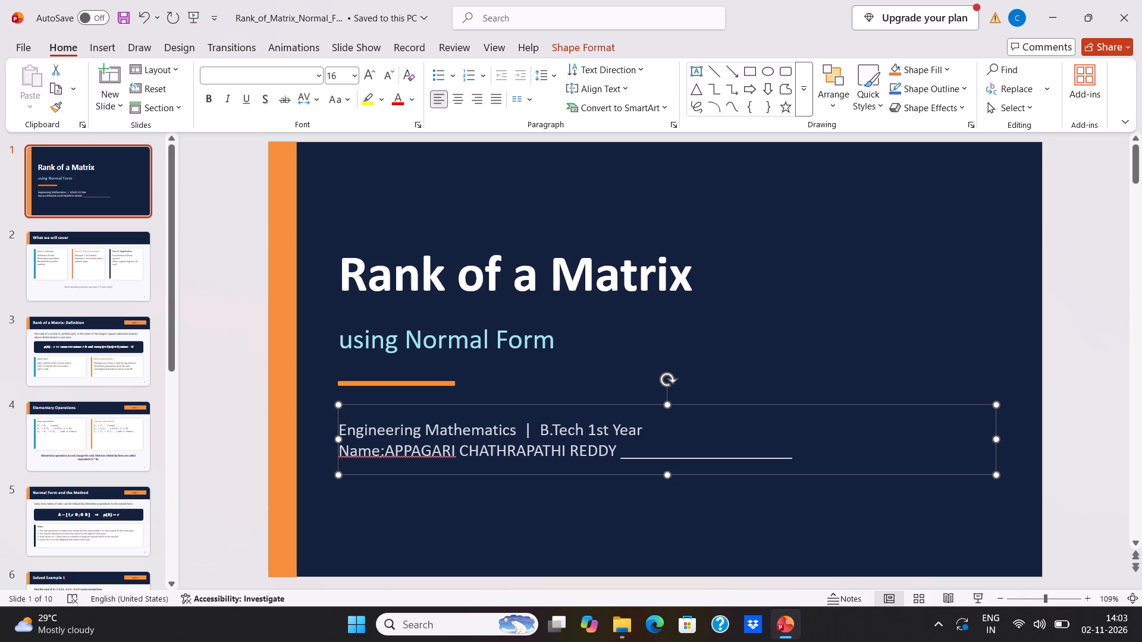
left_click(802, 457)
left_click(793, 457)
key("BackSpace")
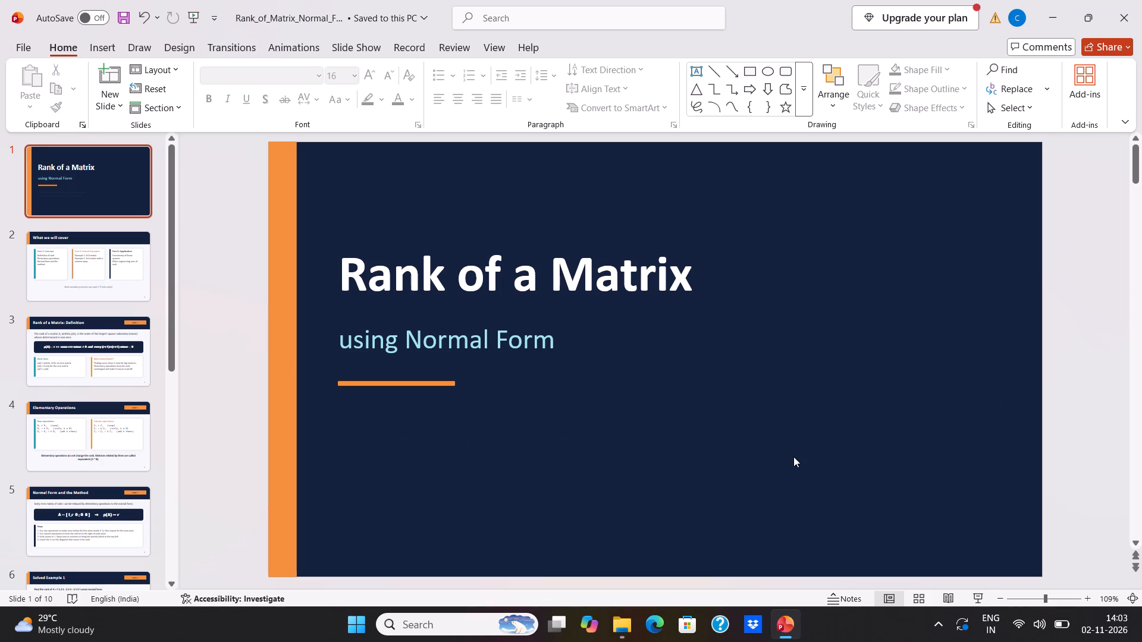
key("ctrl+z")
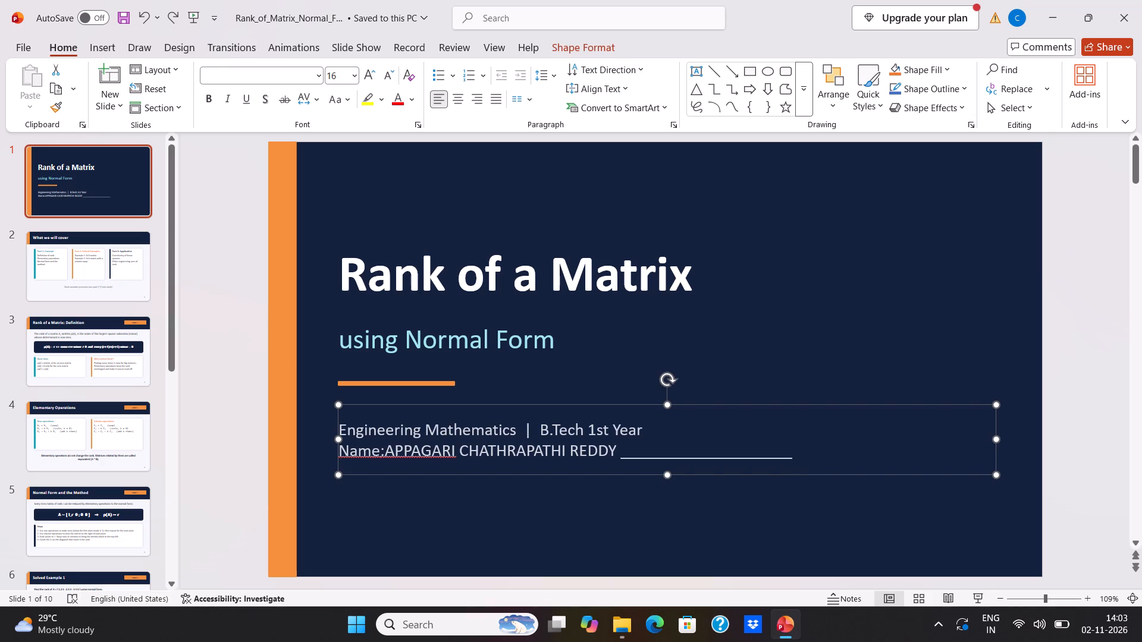
Delete the whole blank underscore line following the presenter's name on the title slide.
left_click(643, 430)
key("Down")
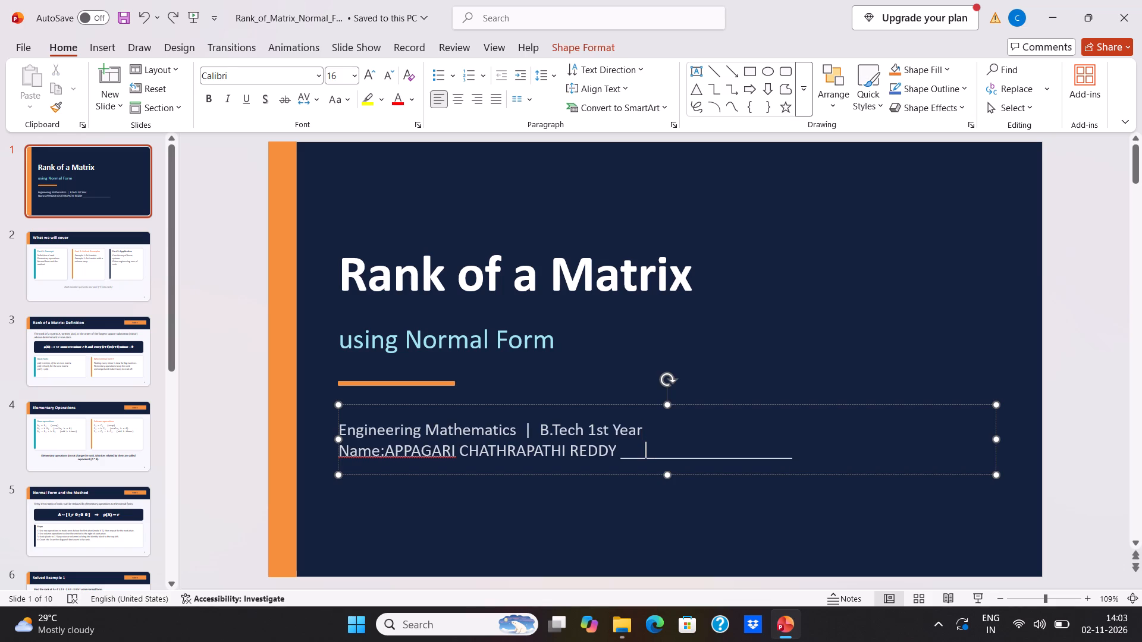
key("Right")
key("Right")
key("Right")
key("Right")
key("Right")
key("Right")
key("Right")
key("Right")
key("Right")
key("Right")
key("Right")
key("Right")
key("Right")
key("Right")
key("Right")
key("Right")
key("Right")
key("Down")
key("Down")
key("BackSpace")
key("BackSpace")
key("BackSpace")
key("BackSpace")
key("BackSpace")
key("BackSpace")
key("BackSpace")
key("BackSpace")
key("BackSpace")
key("BackSpace")
key("BackSpace")
key("BackSpace")
key("BackSpace")
key("BackSpace")
key("BackSpace")
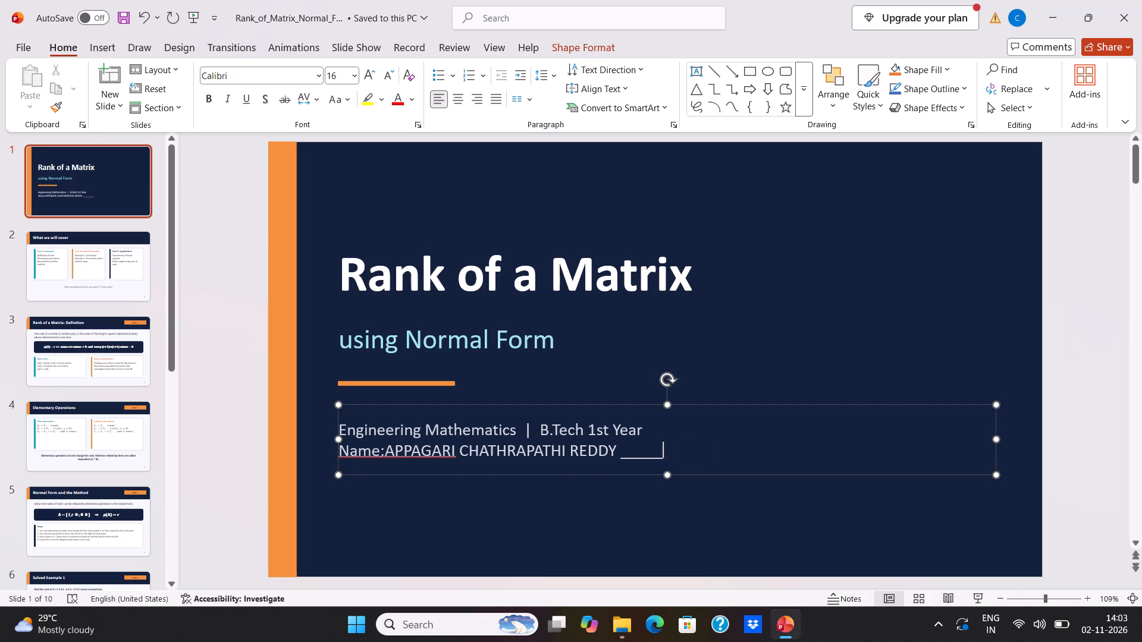
key("BackSpace")
key("BackSpace")
key("BackSpace")
key("BackSpace")
key("BackSpace")
Insert a space between "Name:" and the presenter's name, and deselect the text box.
left_click(382, 451)
key("space")
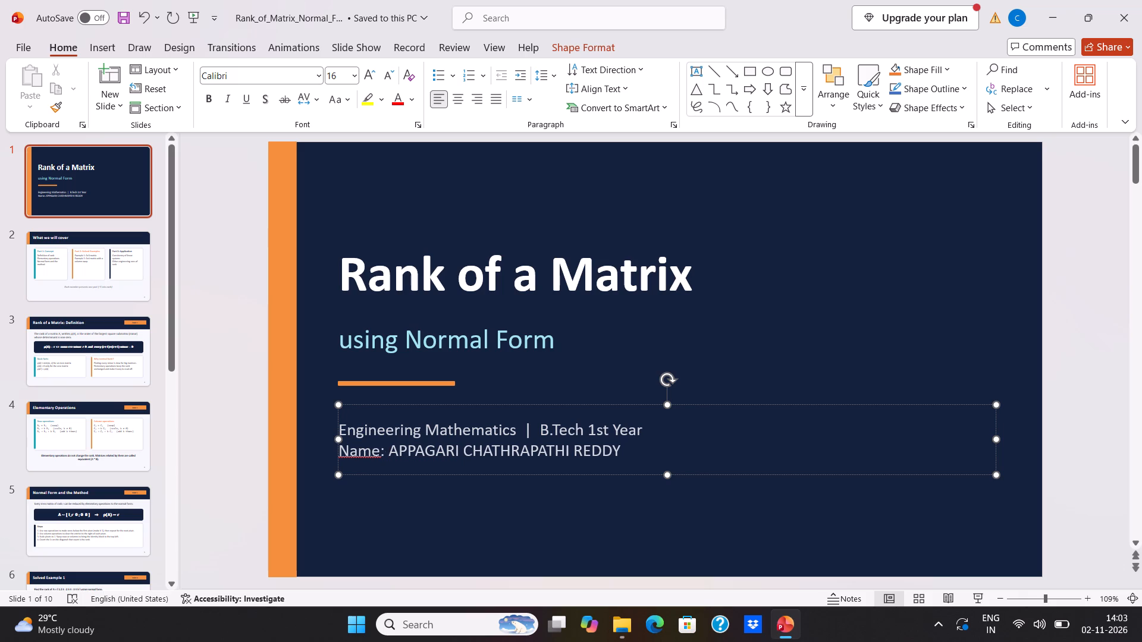
left_click(377, 477)
left_click(377, 483)
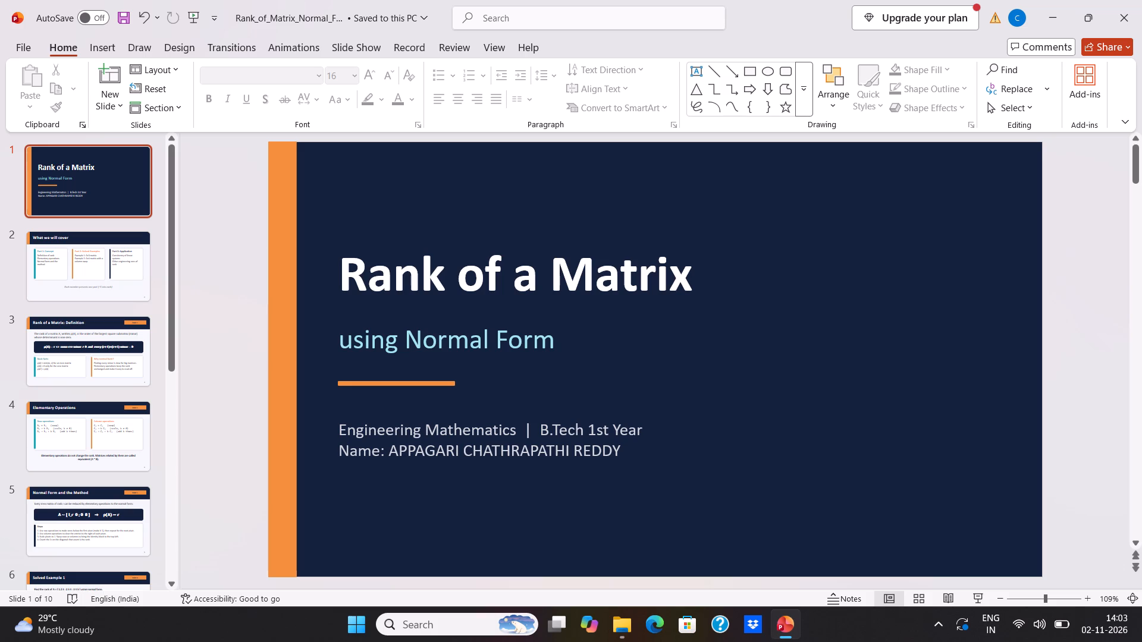
Look through the slides up to Key Takeaways and back, and go to slide 2, "What we will cover".
scroll(511, 422, "down", 7)
scroll(511, 422, "up", 2)
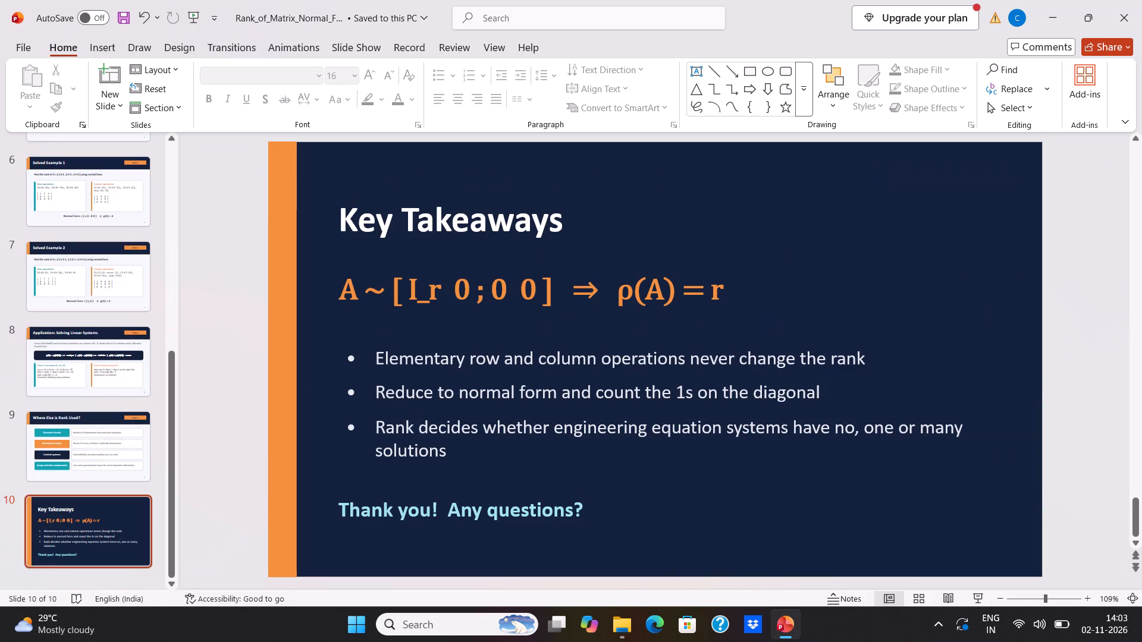
scroll(511, 422, "up", 5)
scroll(511, 422, "down", 2)
scroll(511, 422, "up", 16)
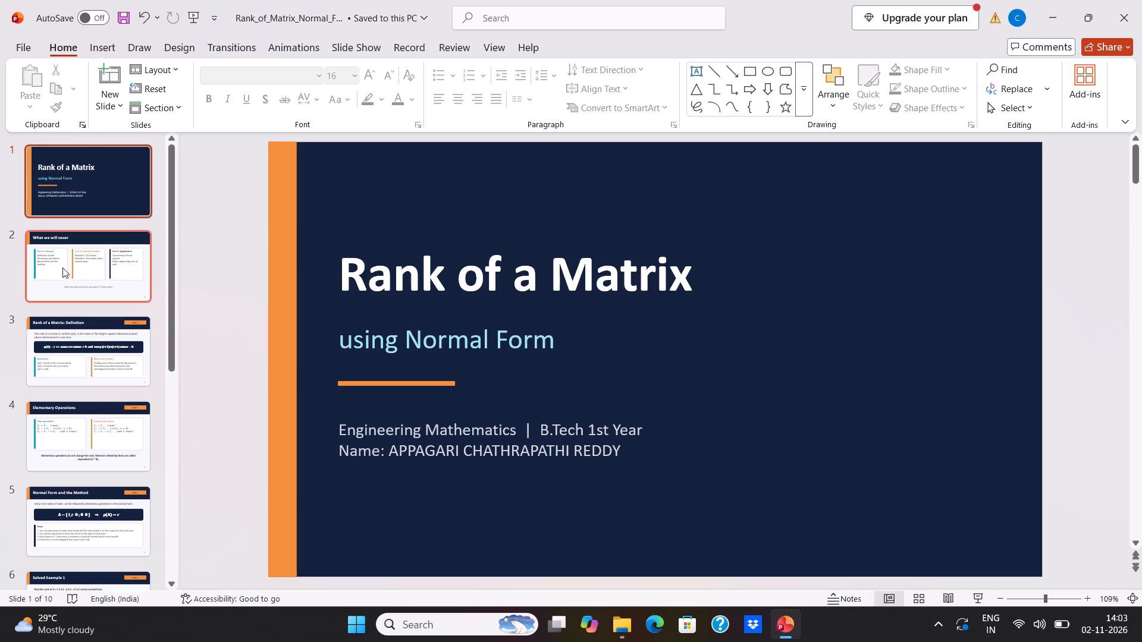
left_click(64, 269)
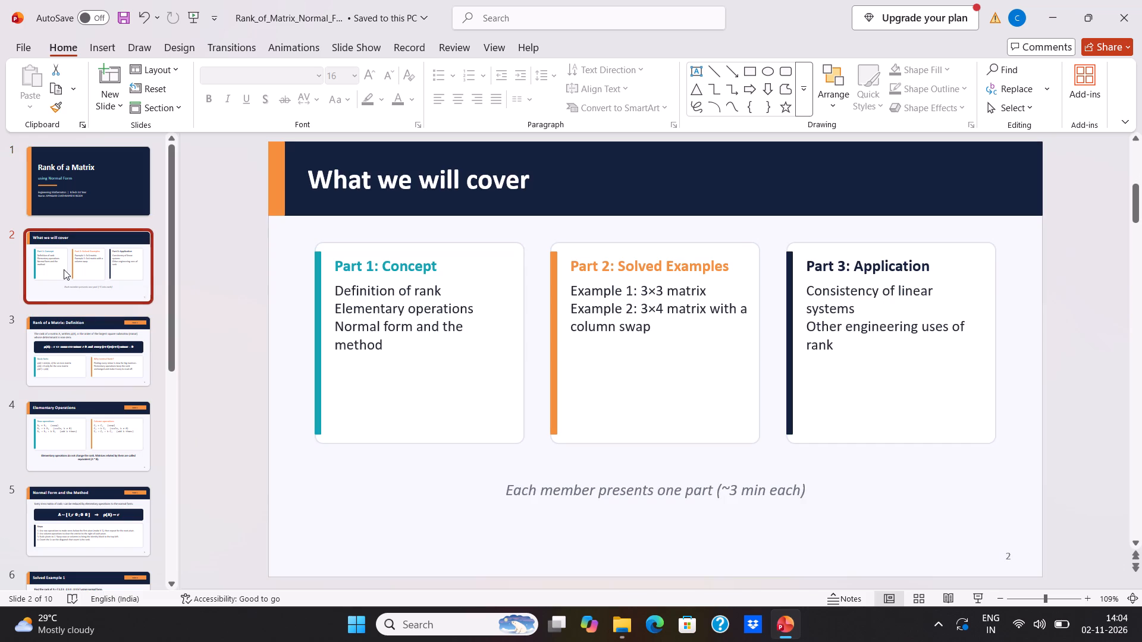
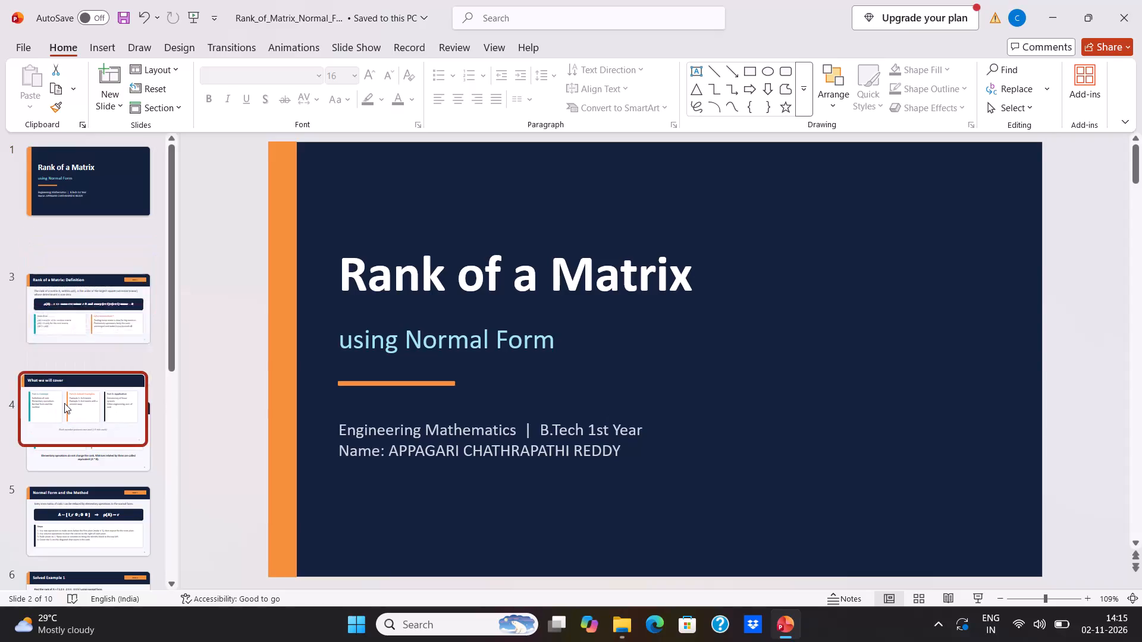
Look through the slides on the definition of rank, the outline and Elementary Operations, up to slide 5, "Normal Form and the Method".
left_click(64, 403)
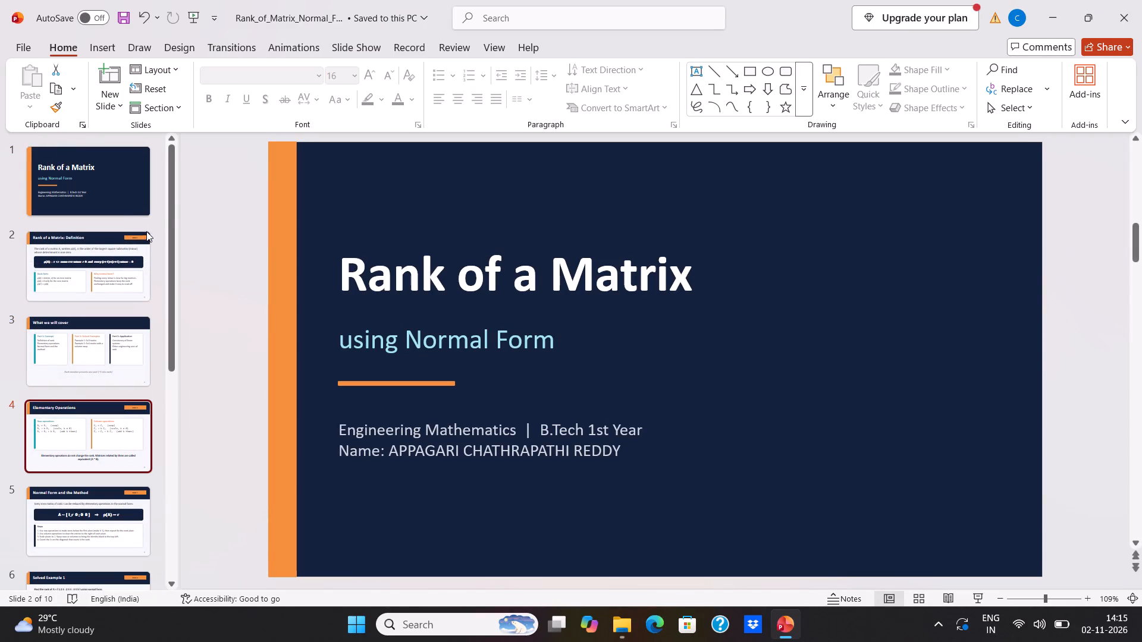
left_click(108, 237)
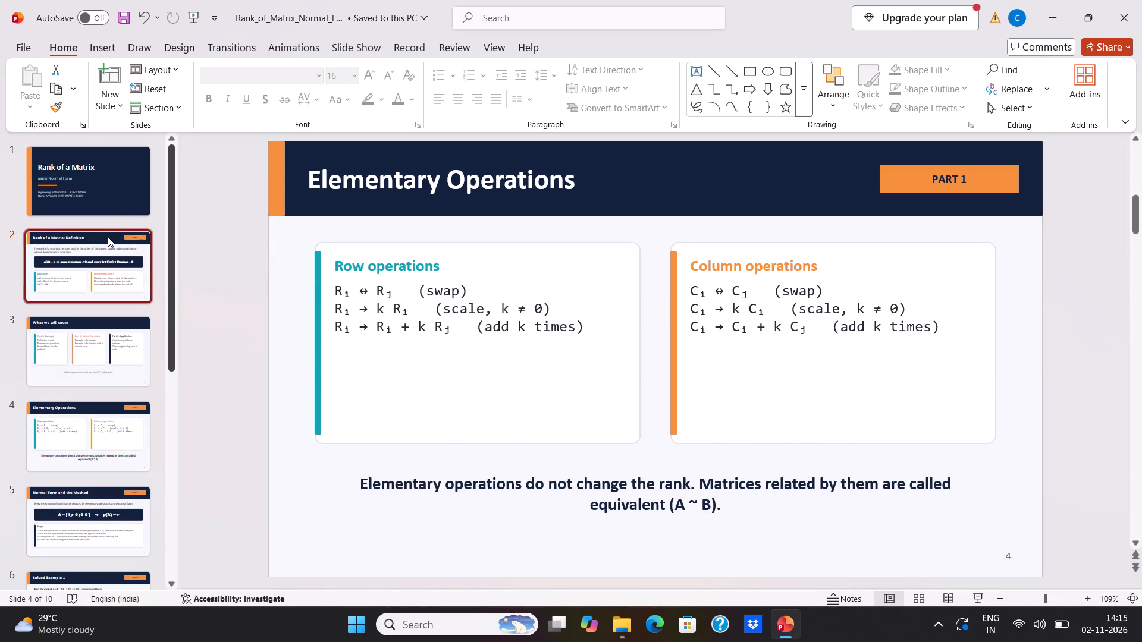
left_click(75, 328)
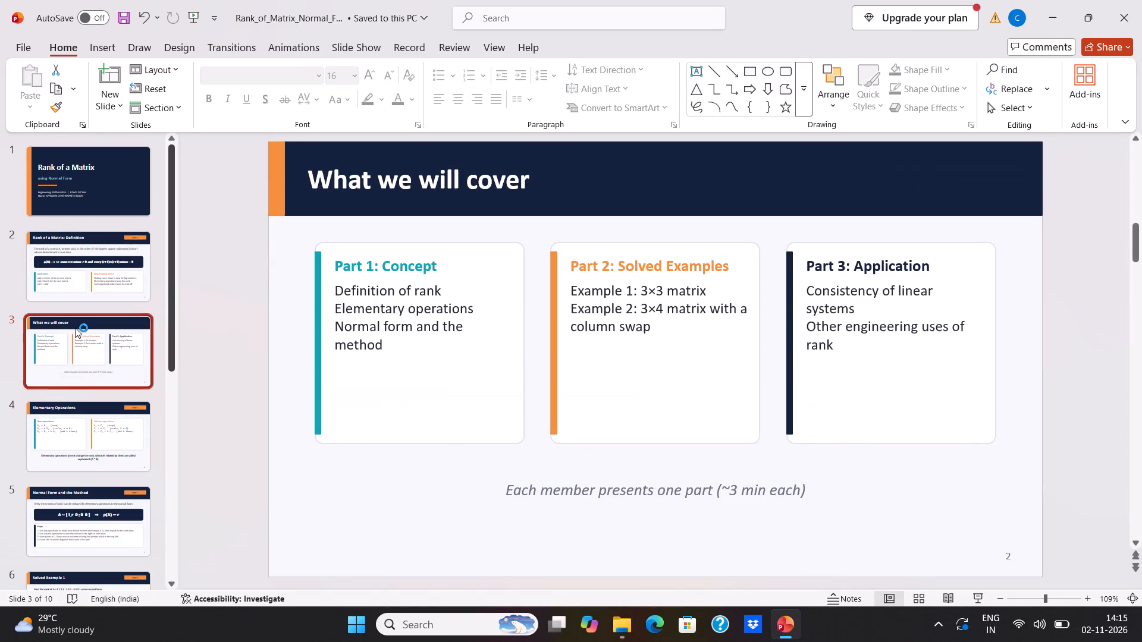
left_click(15, 458)
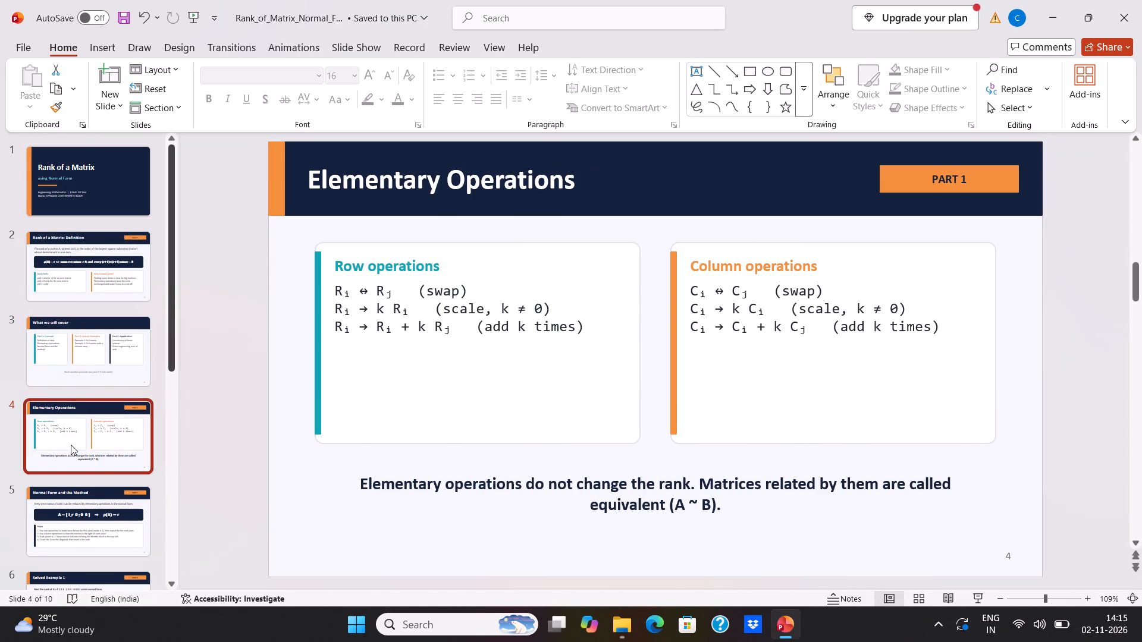
left_click(75, 522)
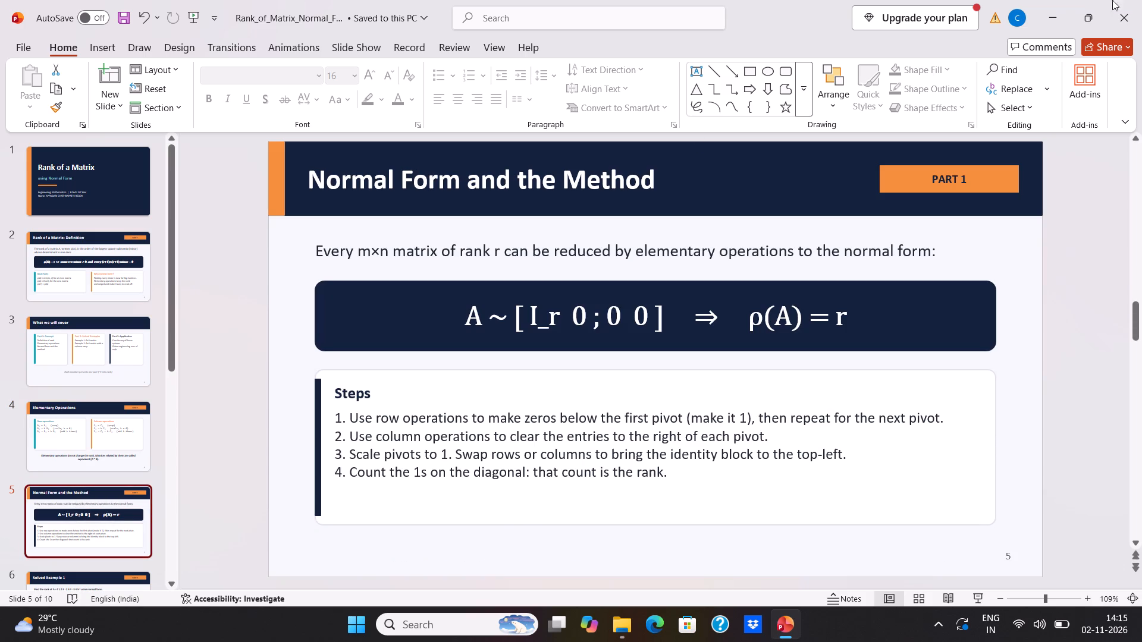
Close the Rank_of_Matrix_Normal_Form presentation without saving the changes.
left_click(1141, 12)
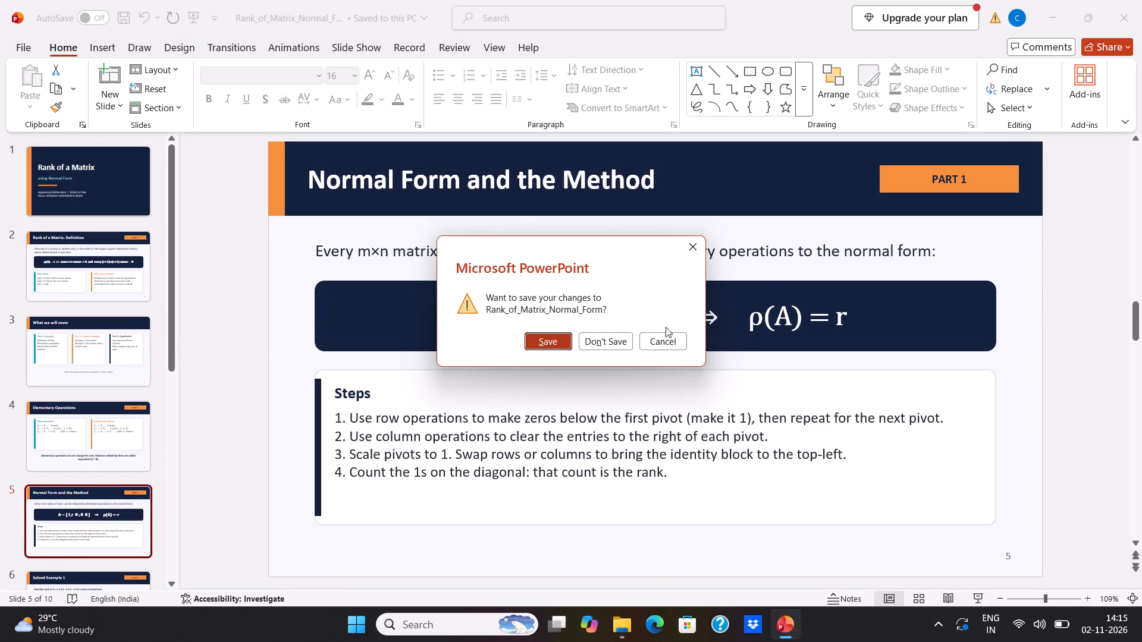
left_click(625, 338)
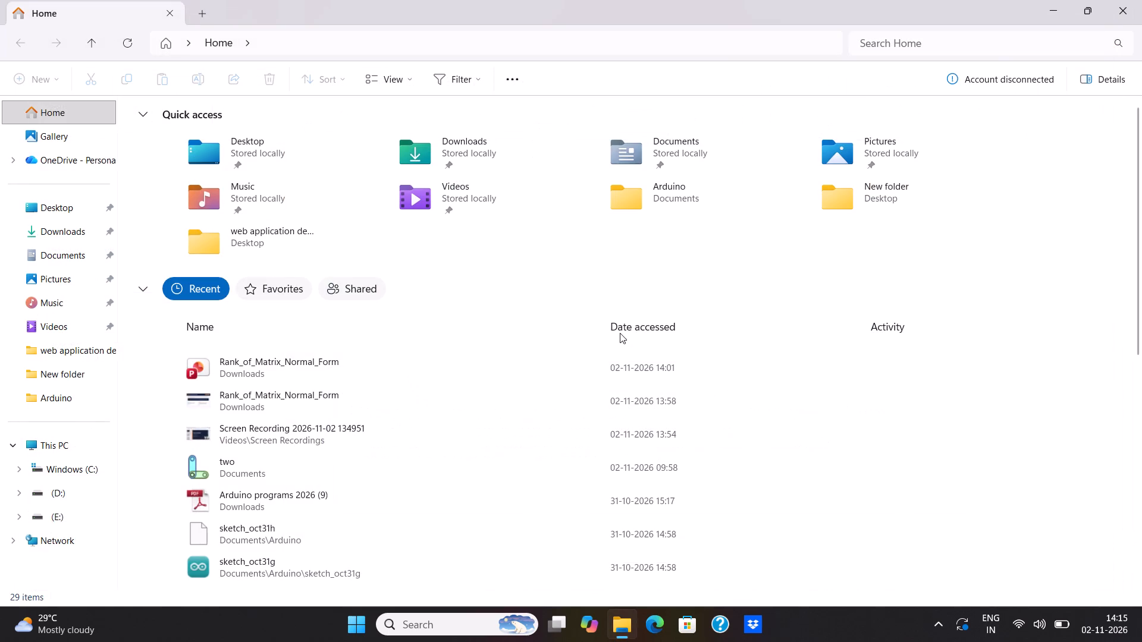
Close the File Explorer window to return to the desktop.
left_click(1141, 0)
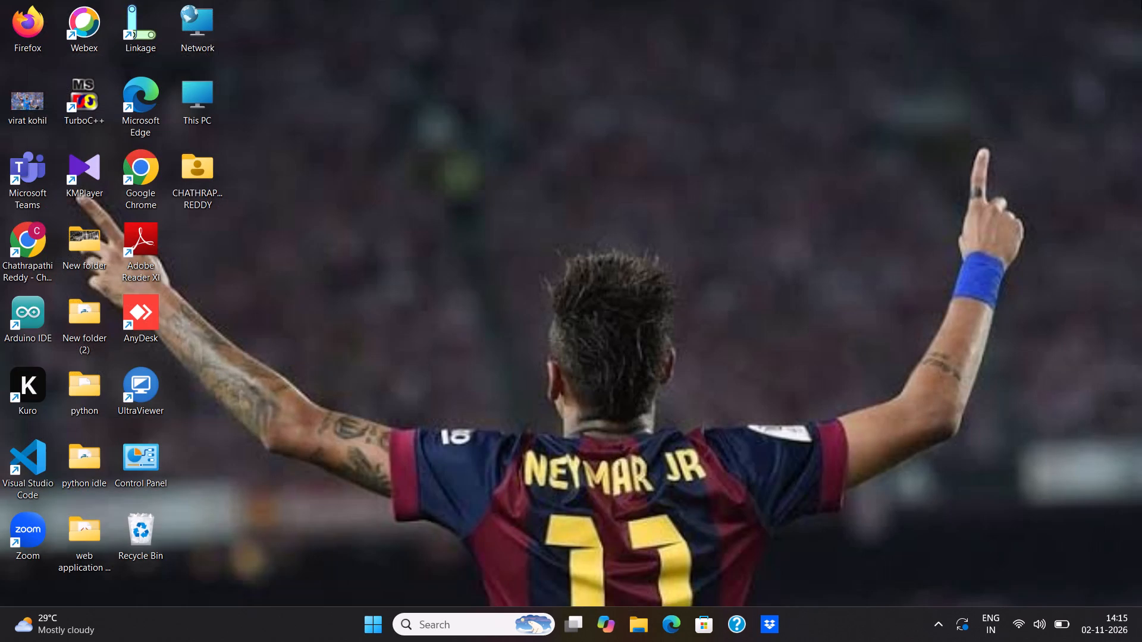